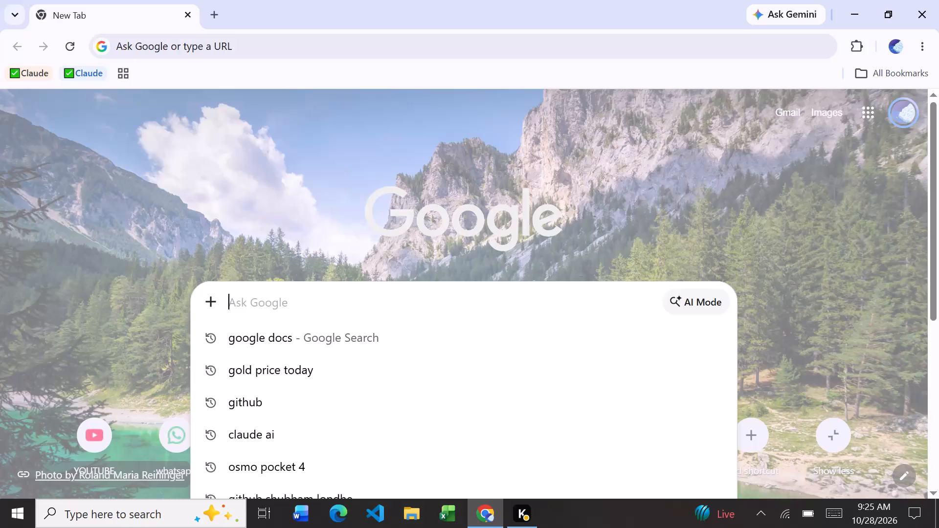
click(311, 188)
click(297, 307)
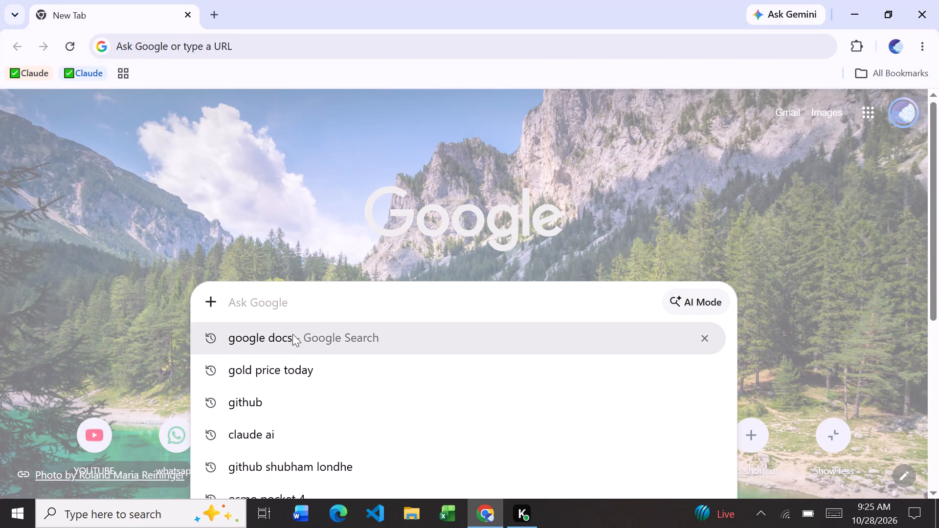
click(270, 246)
scroll(293, 328, down, 1)
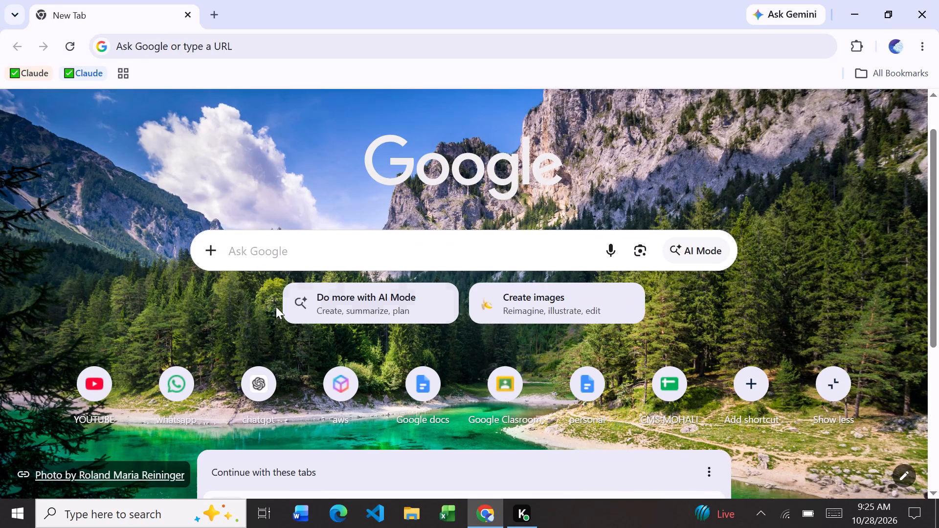
click(273, 238)
click(277, 382)
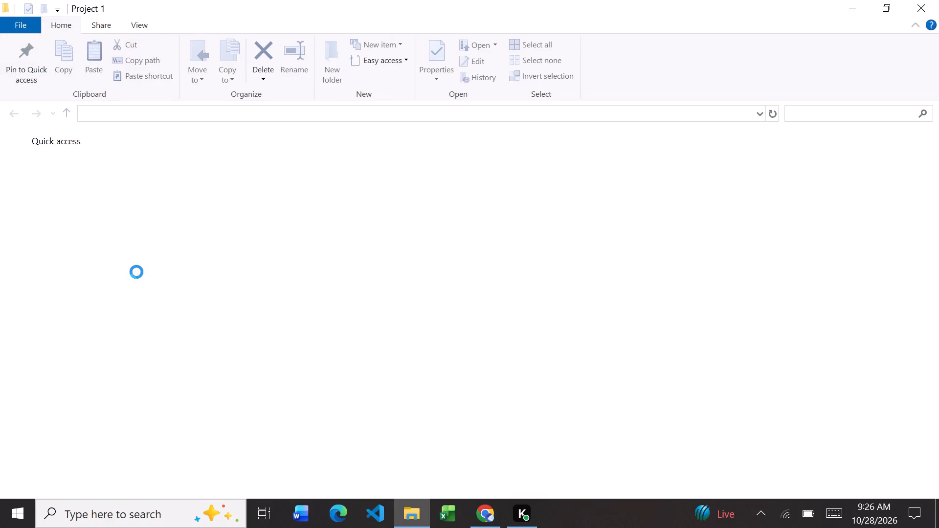
triple_click(184, 160)
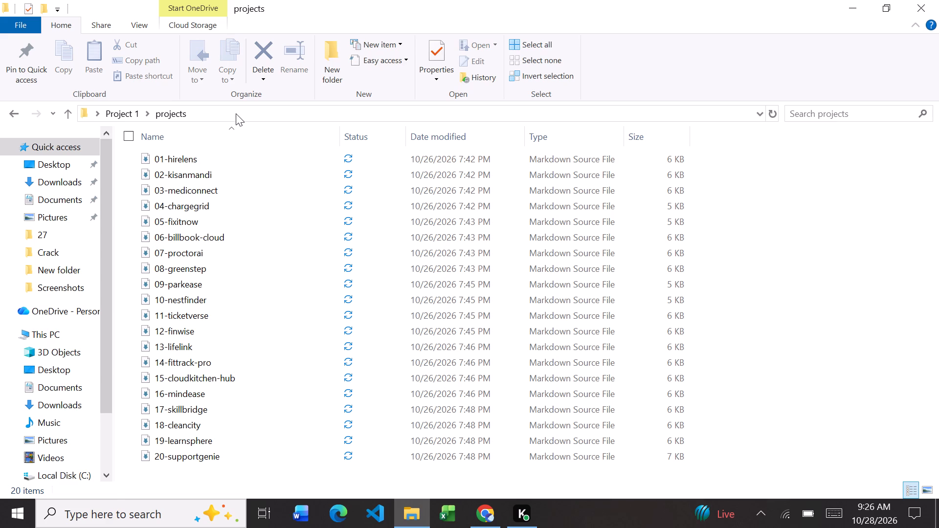
click(236, 113)
text(code)
key(space)
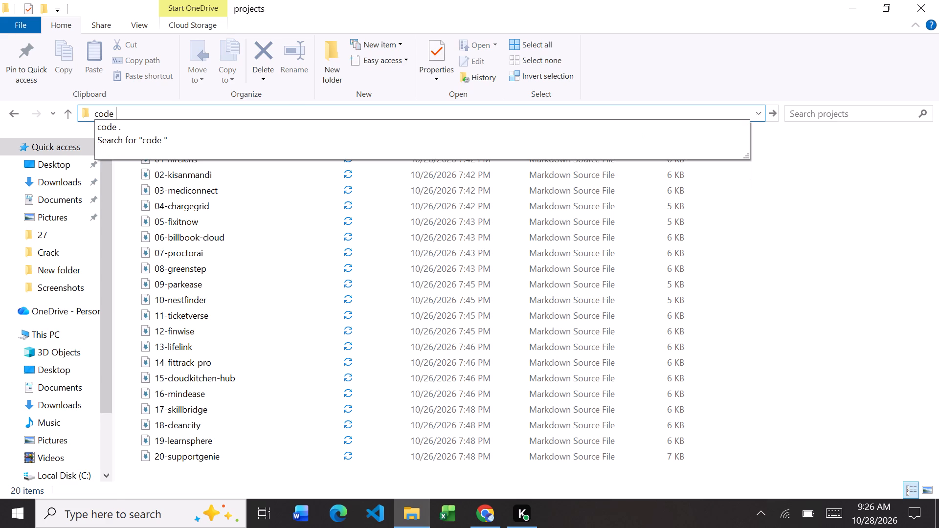
key(period)
key(Return)
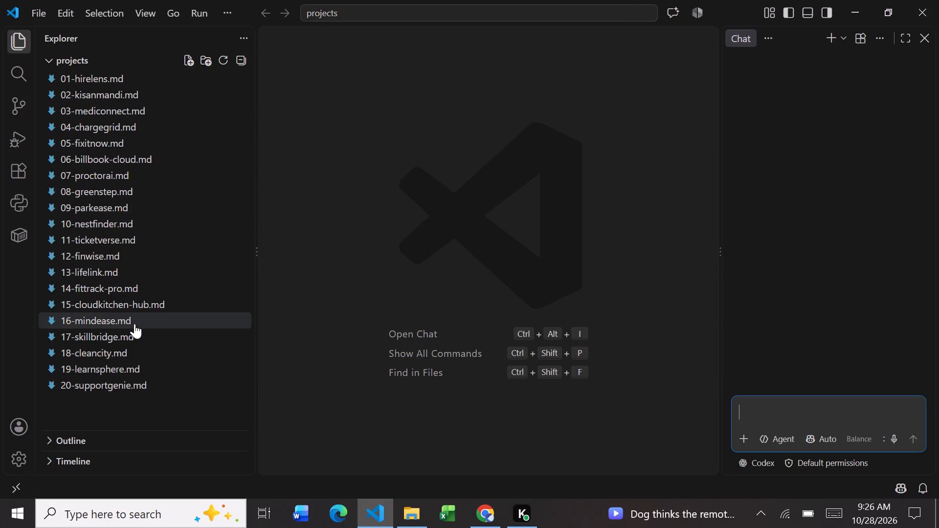
Open 01-hirelens.md from the projects folder and close the chat pane beside the editor.
click(103, 73)
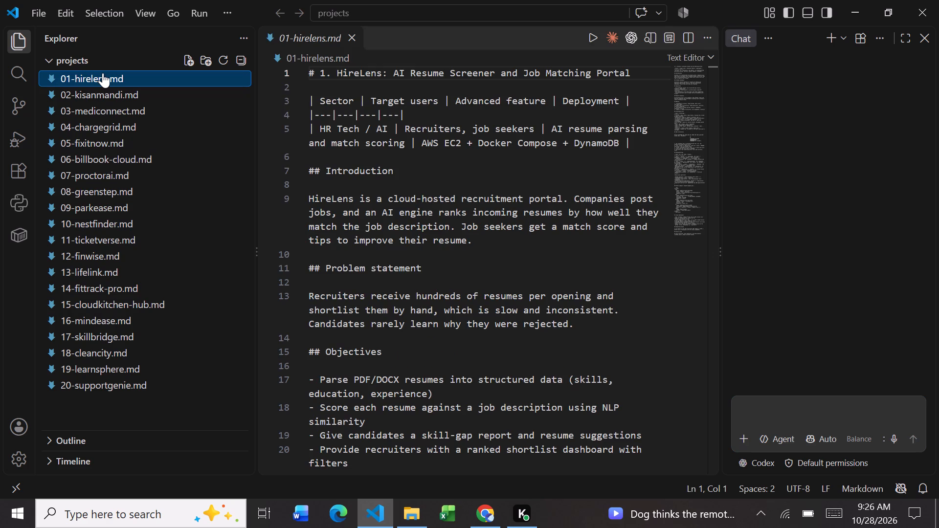
click(924, 40)
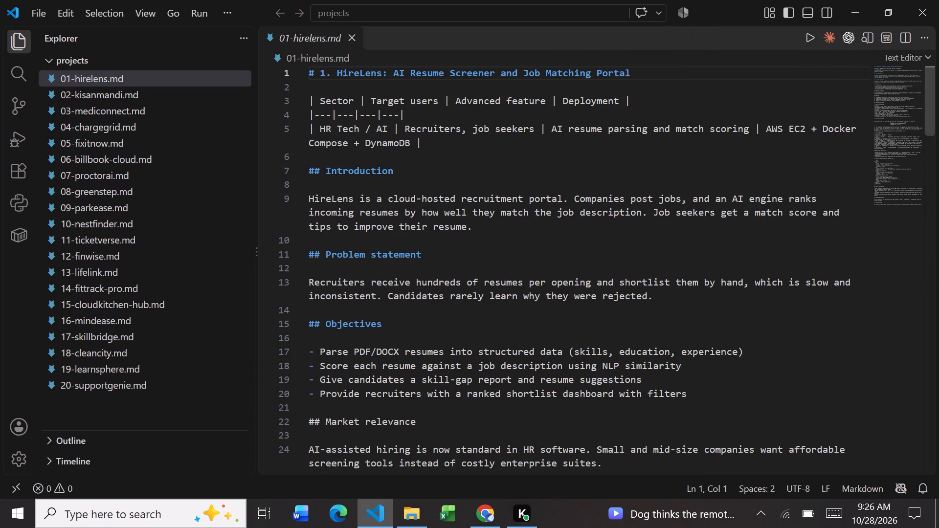
Read through the HireLens project brief, from its introduction to its future scope section.
scroll(593, 243, up, 3)
scroll(505, 301, down, 3)
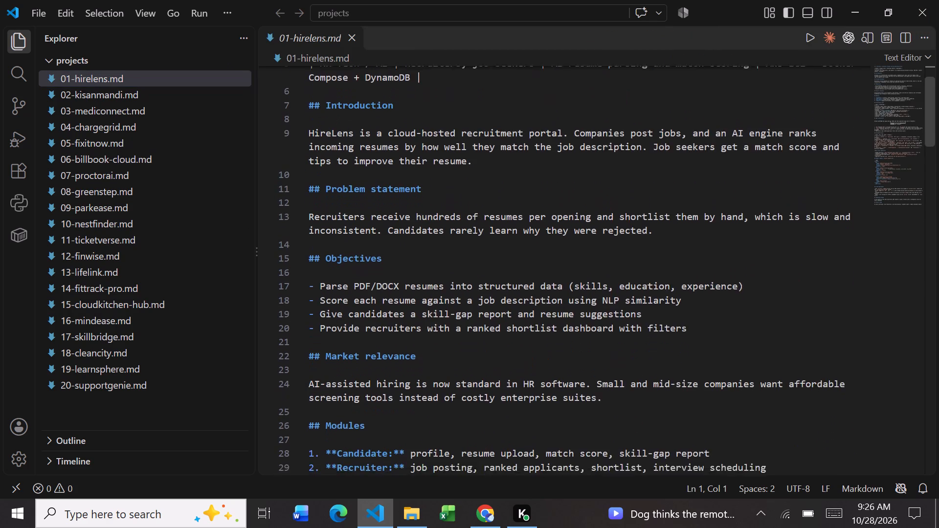
scroll(505, 301, down, 10)
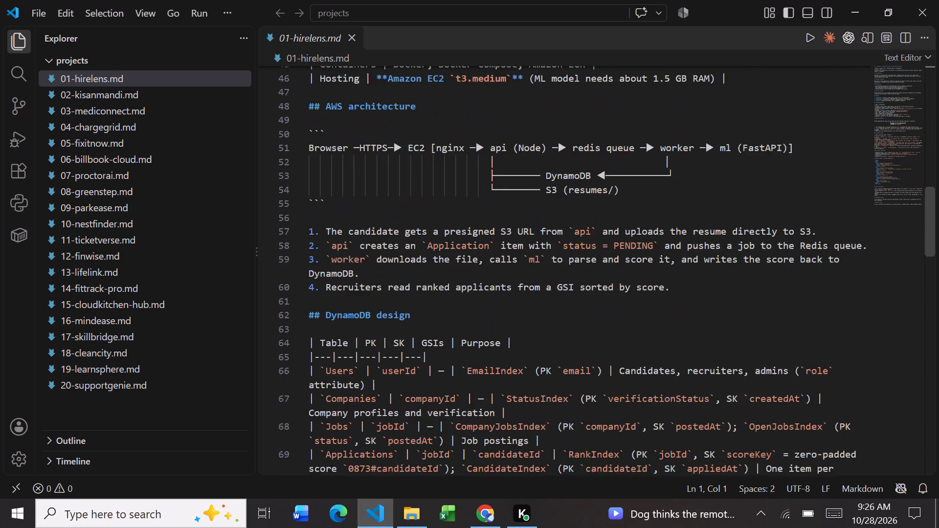
scroll(505, 301, down, 10)
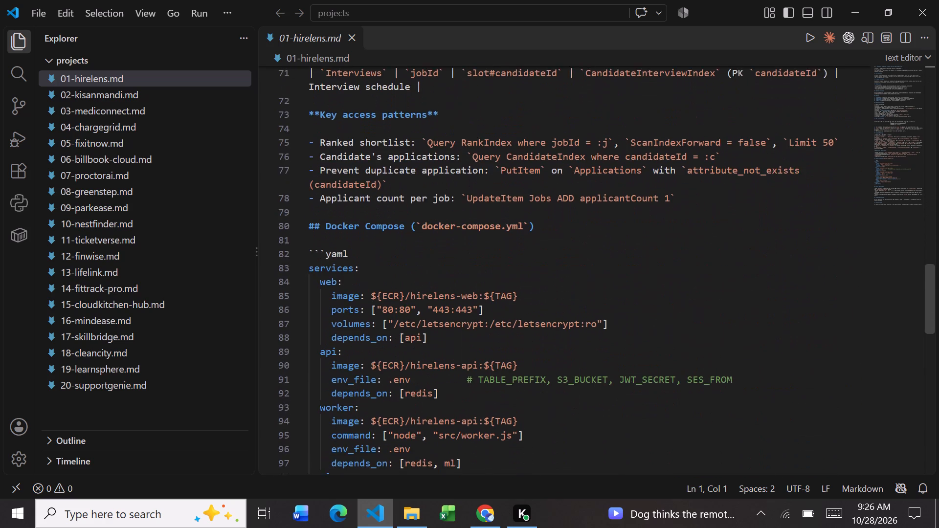
scroll(505, 301, down, 8)
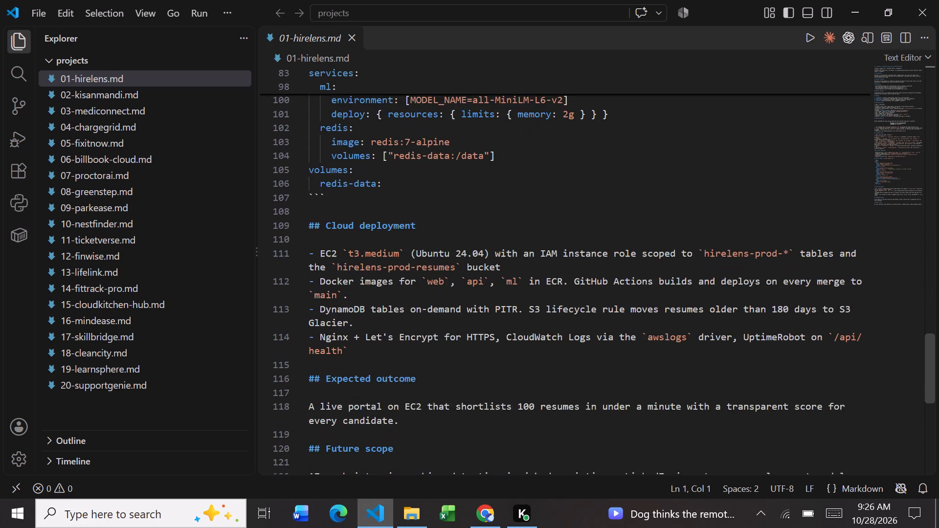
scroll(505, 301, down, 5)
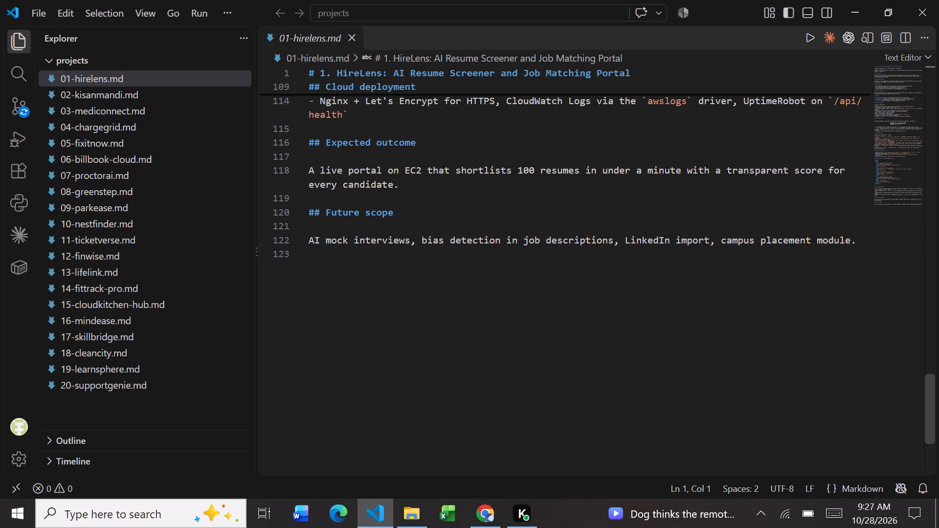
scroll(505, 301, up, 5)
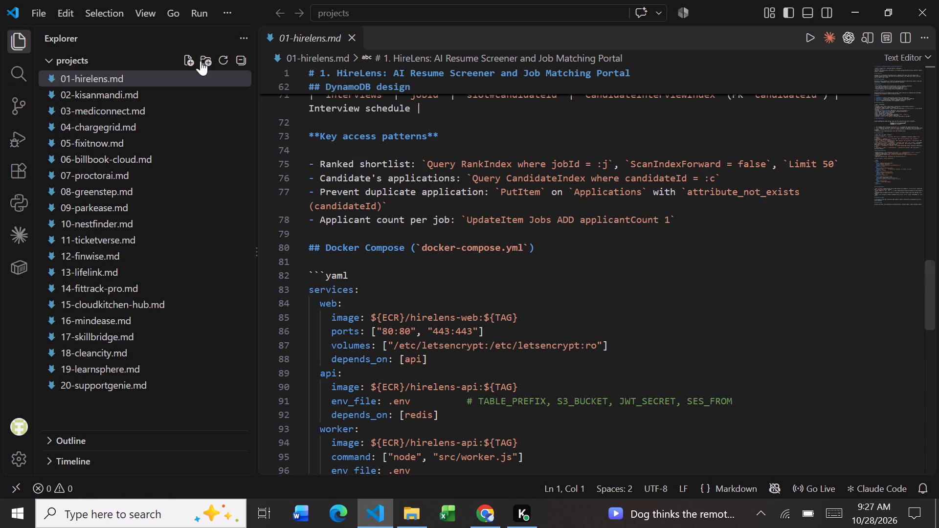
Look over the 20-supportgenie, 19-learnsphere, 18-cleancity and 15-cloudkitchen-hub project briefs.
click(112, 386)
click(116, 367)
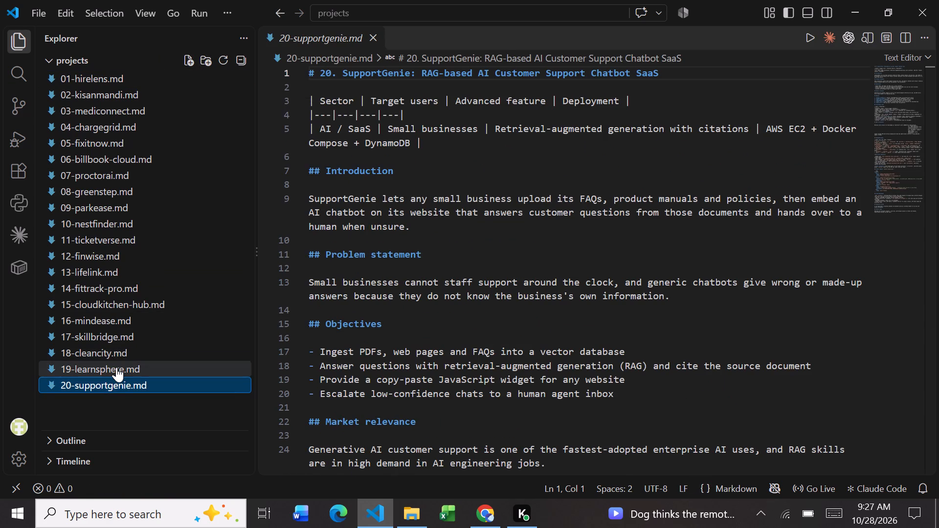
click(113, 352)
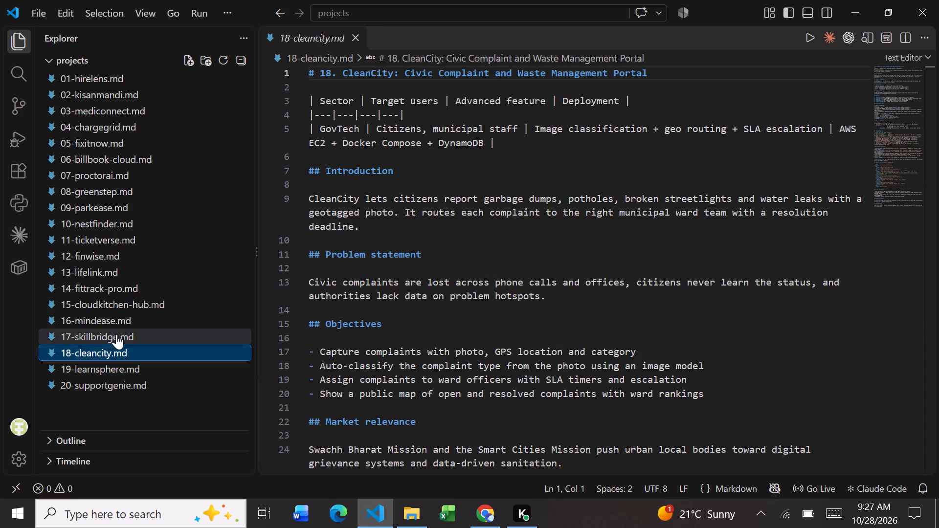
click(131, 302)
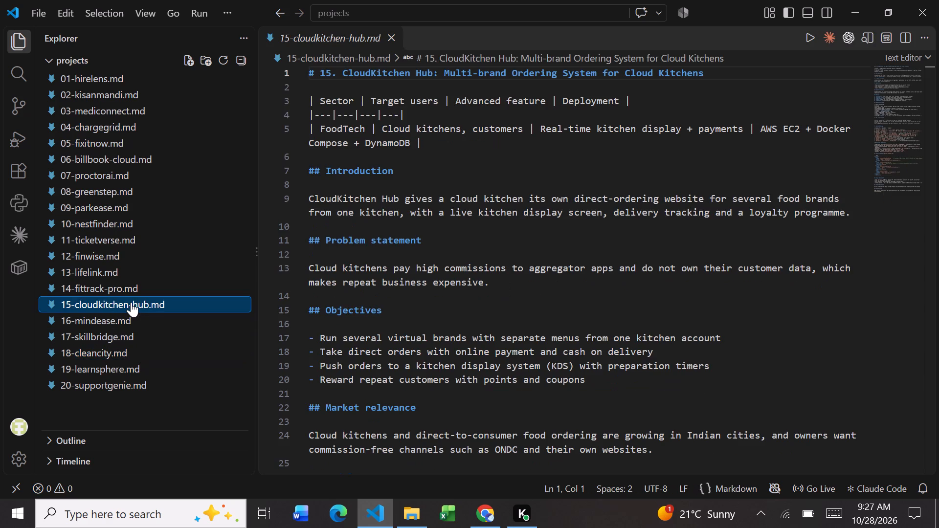
scroll(558, 382, up, 6)
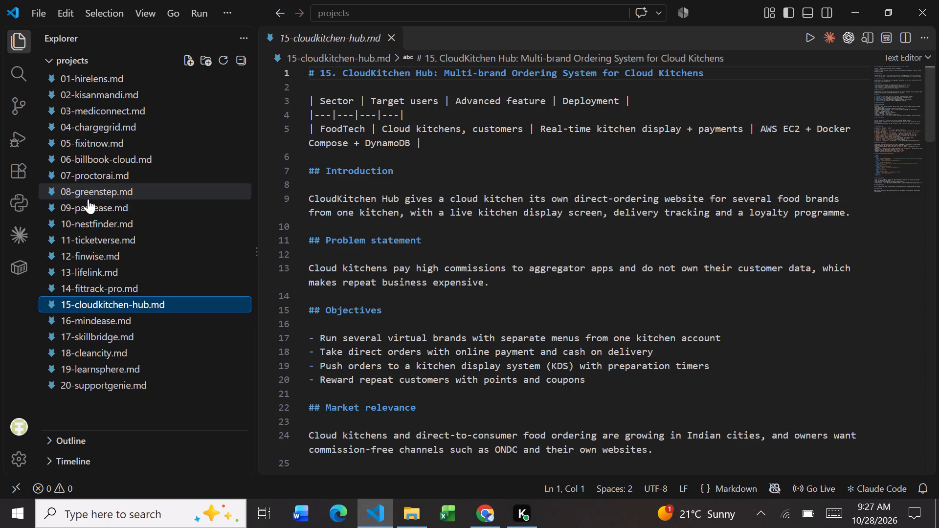
Open 08-greenstep.md and read the GreenStep project brief through to its future scope section.
click(88, 199)
click(99, 189)
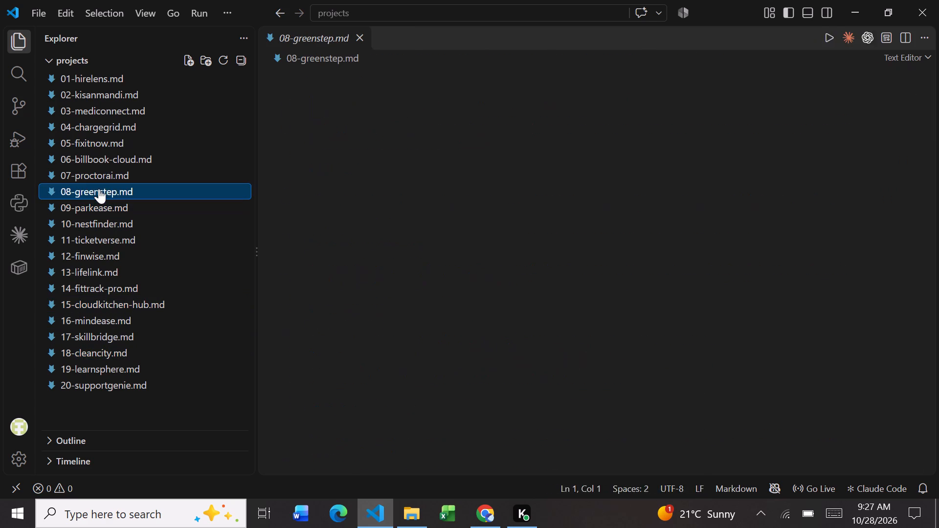
scroll(575, 296, down, 13)
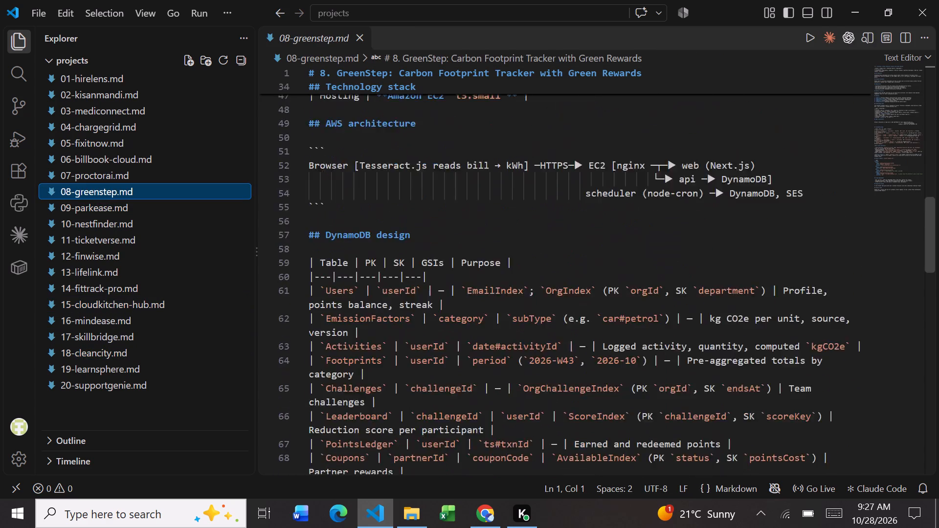
scroll(575, 296, down, 5)
scroll(575, 296, up, 18)
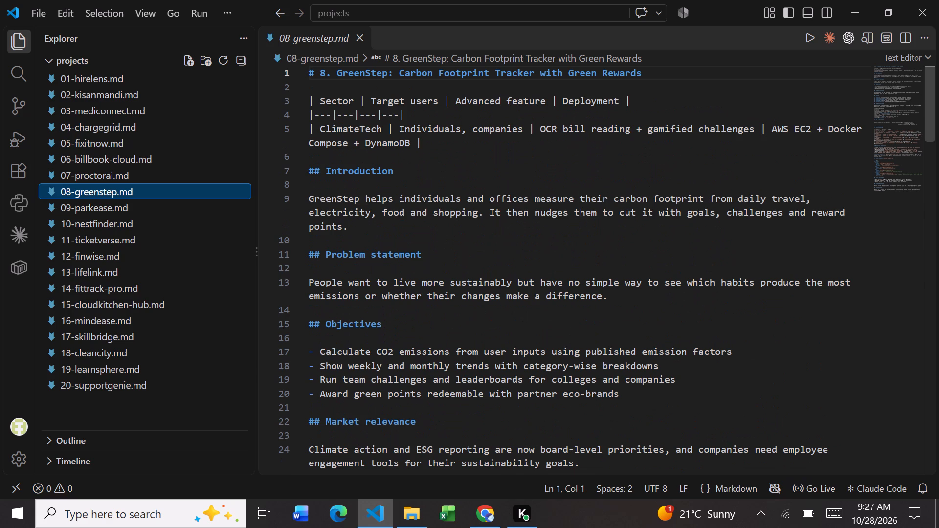
scroll(575, 296, down, 6)
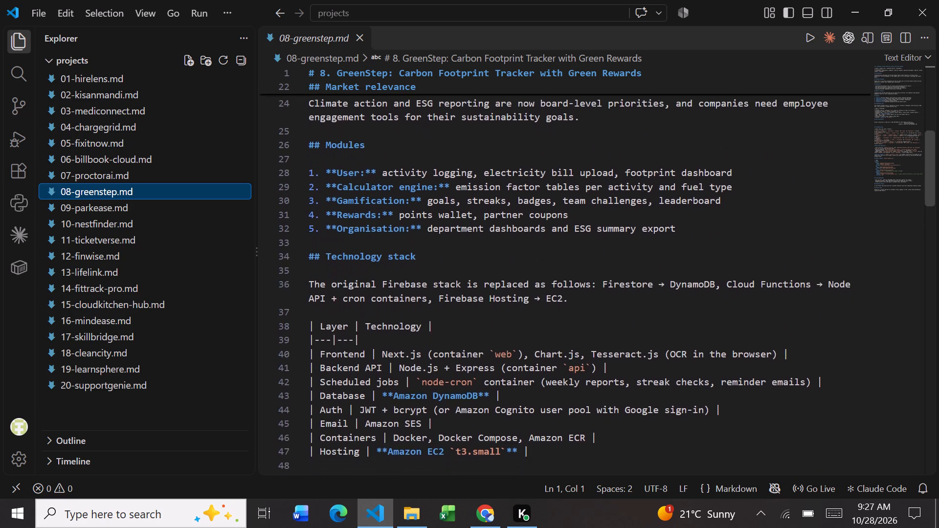
scroll(575, 296, down, 12)
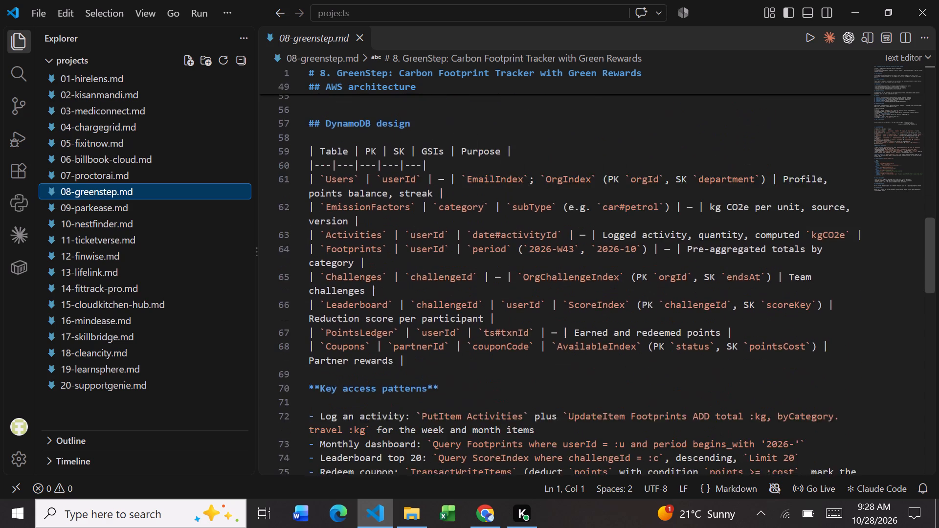
scroll(575, 296, down, 10)
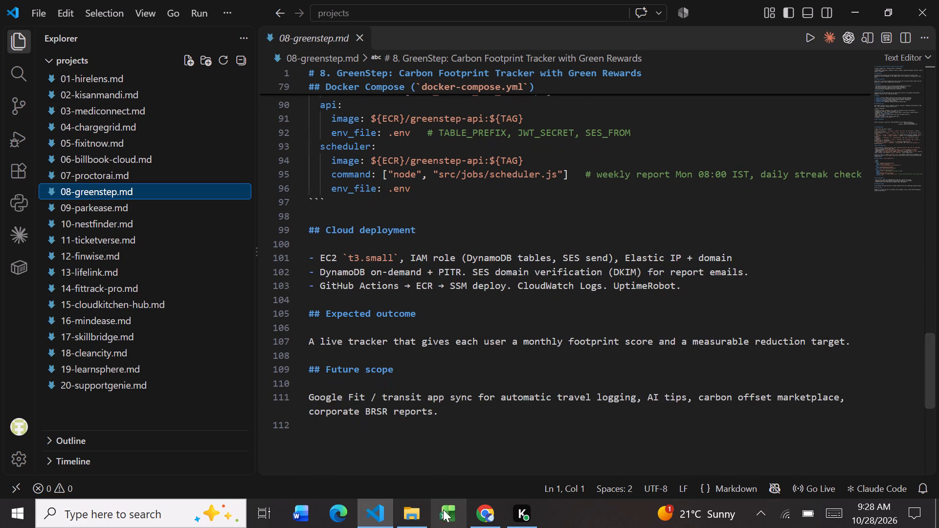
Switch to Chrome and open cms.techcaddmohali.com in a new tab.
click(482, 508)
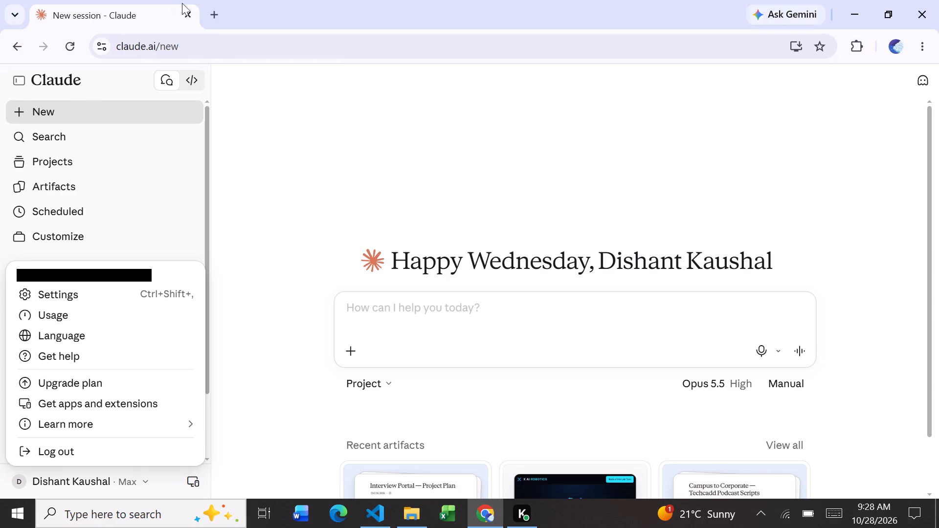
click(220, 3)
text(cms)
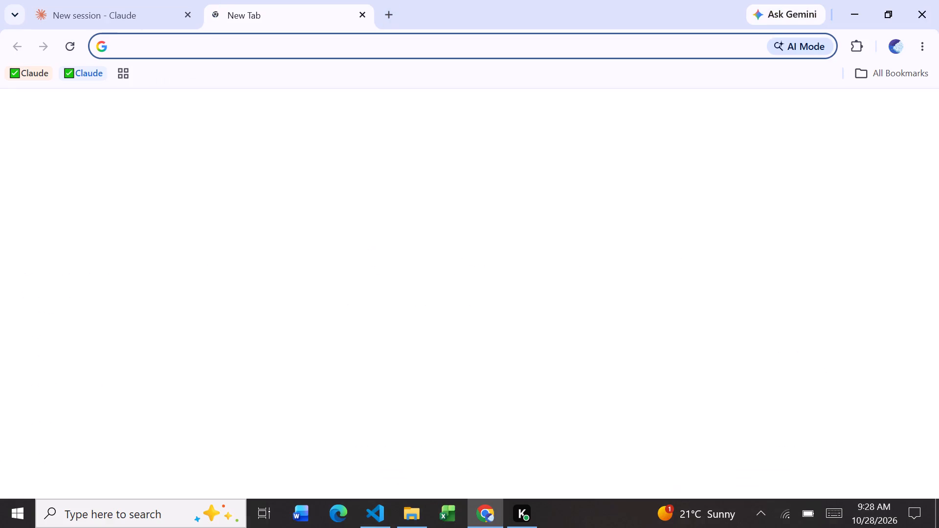
key(Right)
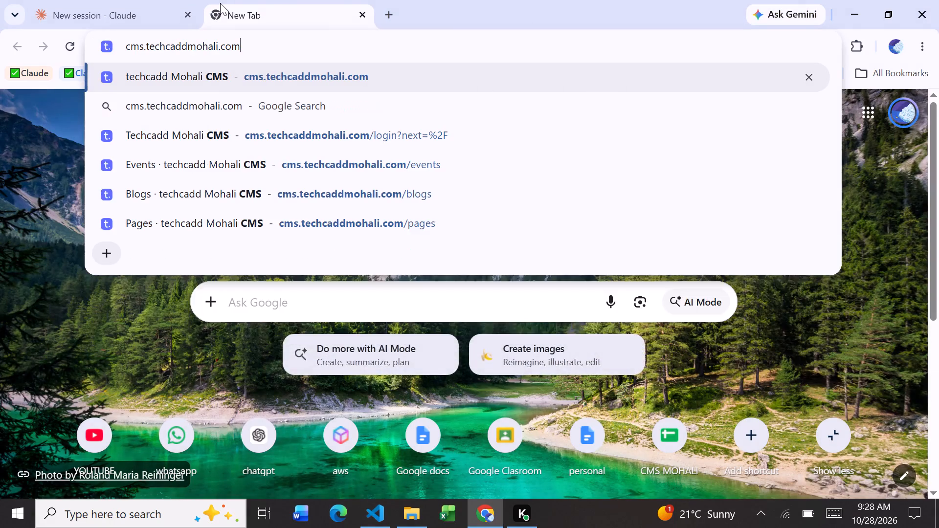
key(Return)
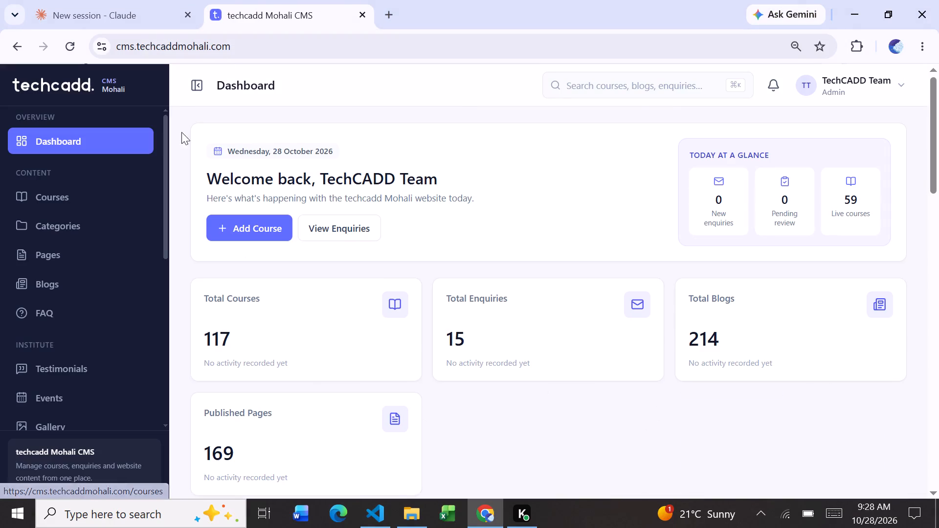
Open the CMS_MOHALI spreadsheet in its own tab, add another blank tab and return to the spreadsheet.
click(384, 15)
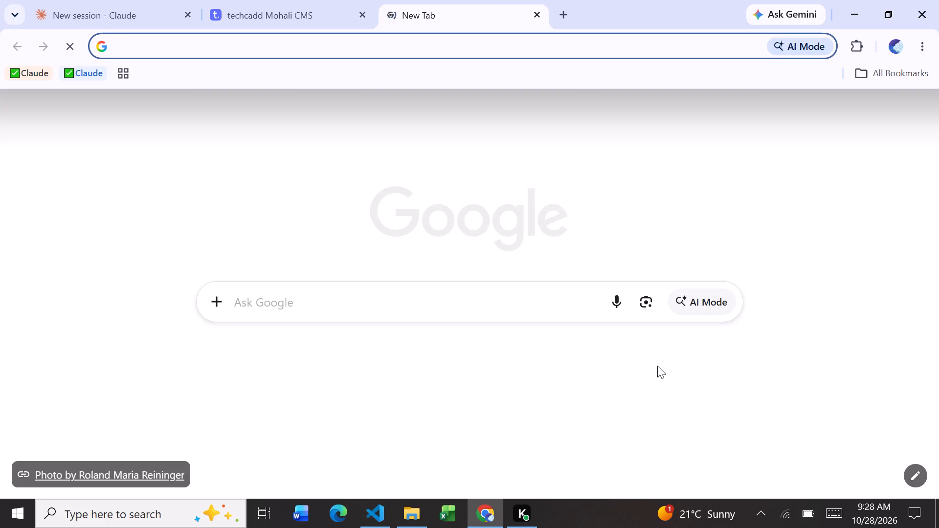
click(676, 439)
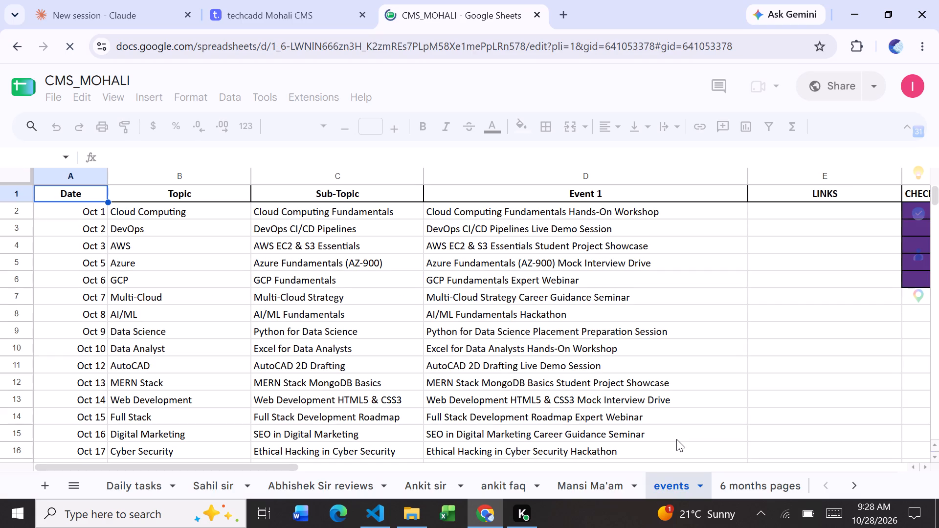
click(566, 22)
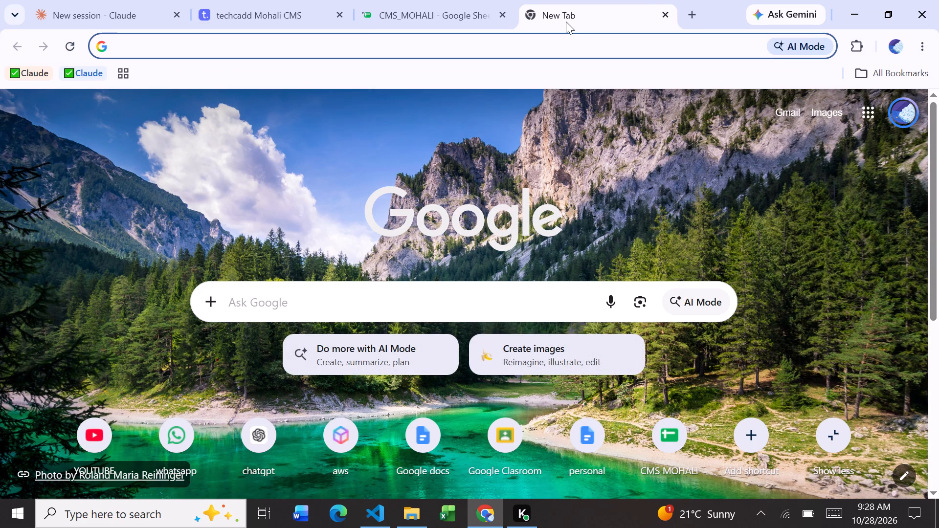
click(477, 0)
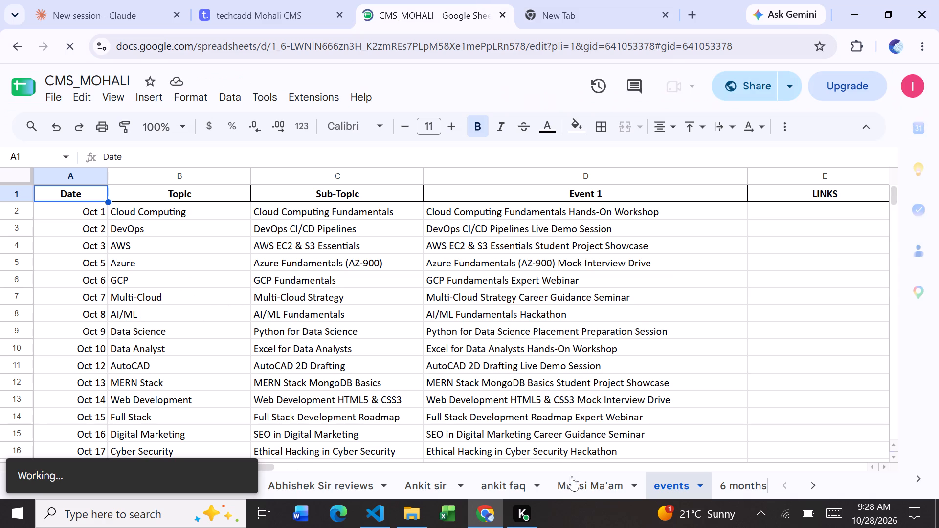
Open the updated events sheet and look over its event links, checked status and keyword columns.
scroll(599, 490, left, 3)
click(693, 481)
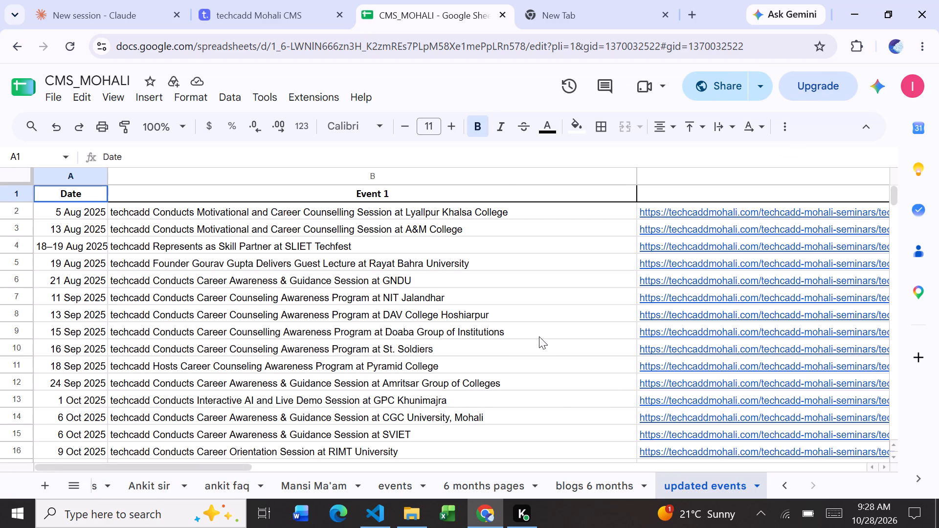
scroll(539, 336, left, 8)
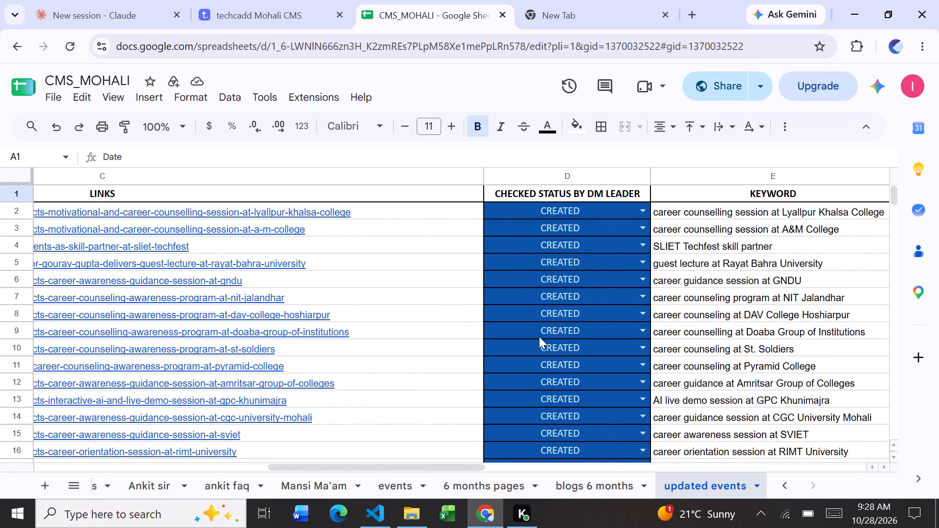
scroll(539, 336, left, 3)
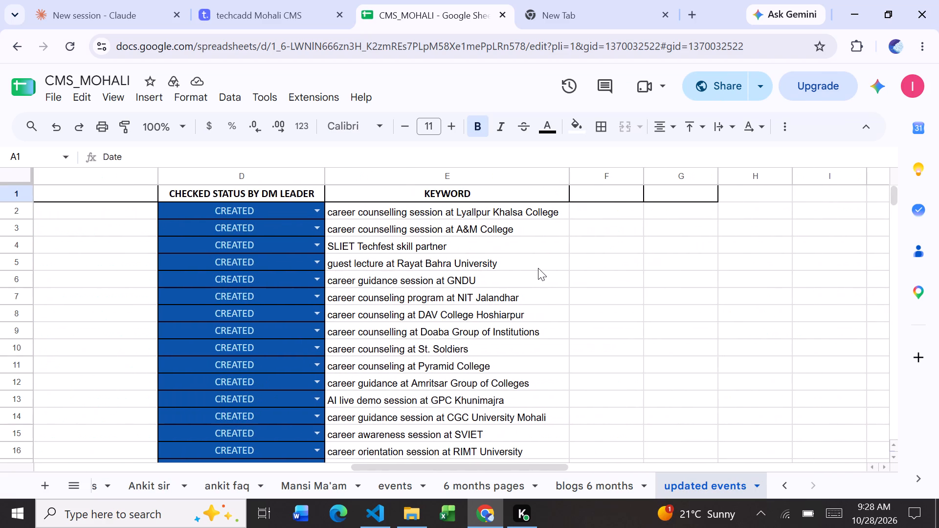
scroll(538, 268, down, 6)
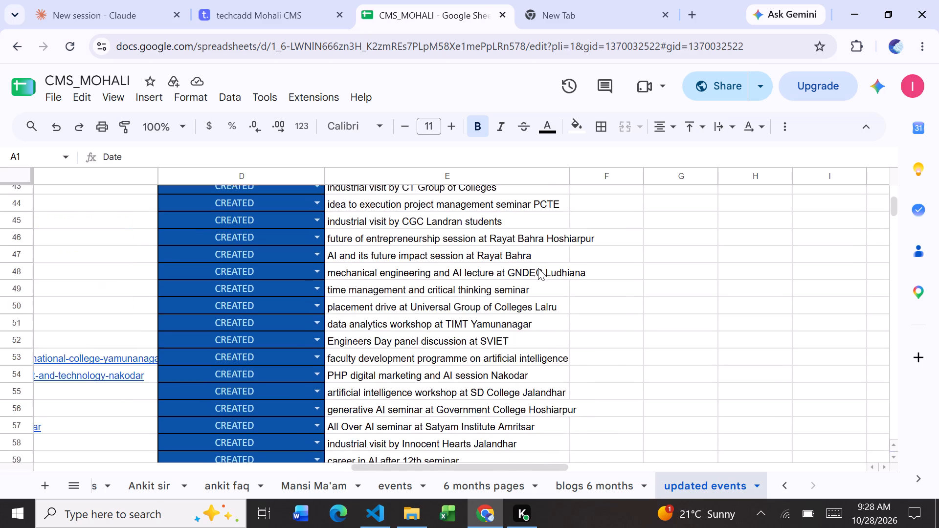
scroll(538, 268, up, 8)
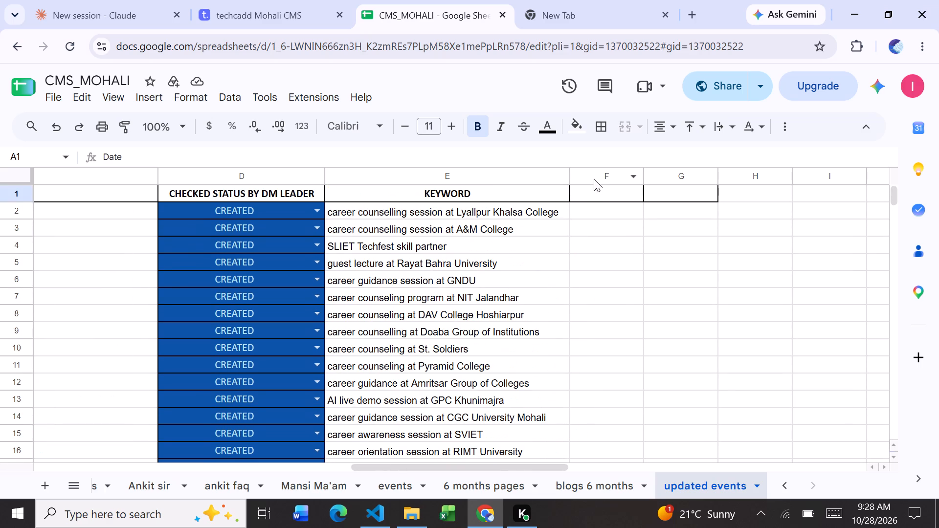
Widen the KEYWORD column E of the updated events sheet slightly to fit its longer entries.
drag(566, 182, 606, 187)
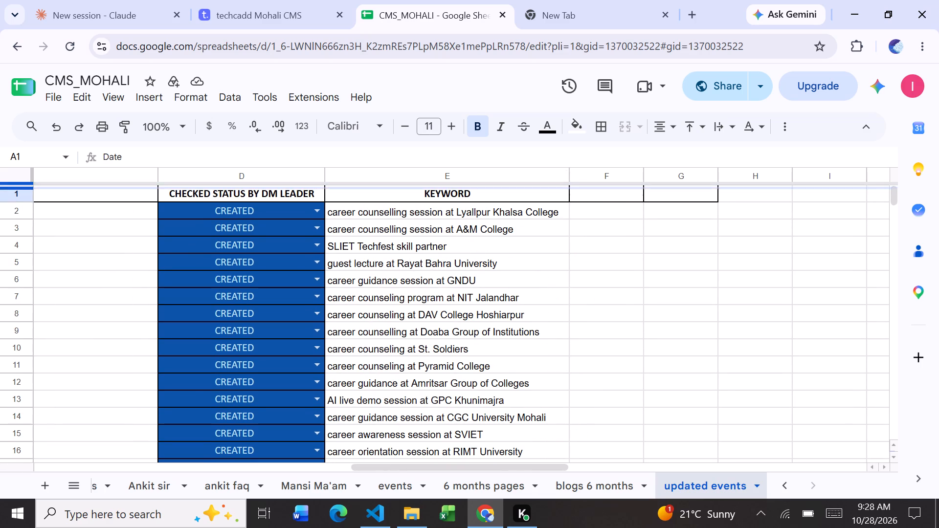
drag(606, 187, 613, 187)
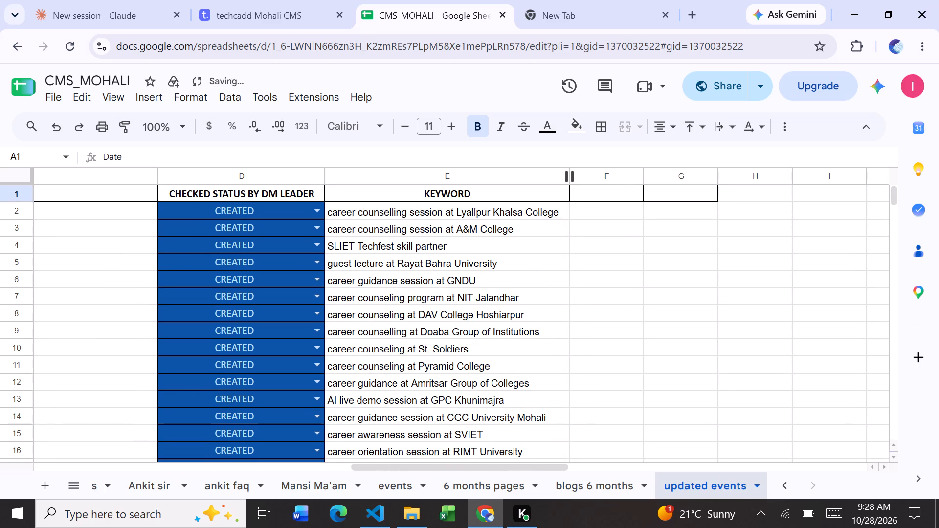
click(572, 172)
drag(572, 172, 629, 170)
Look through the updated events sheet down to its last entries, checking keywords, dates, event titles and links.
scroll(607, 301, down, 1)
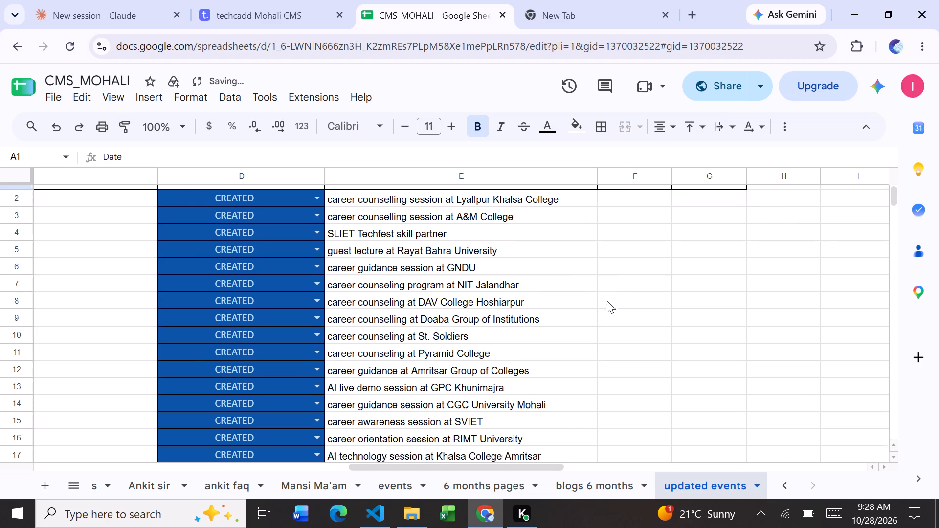
scroll(607, 301, down, 7)
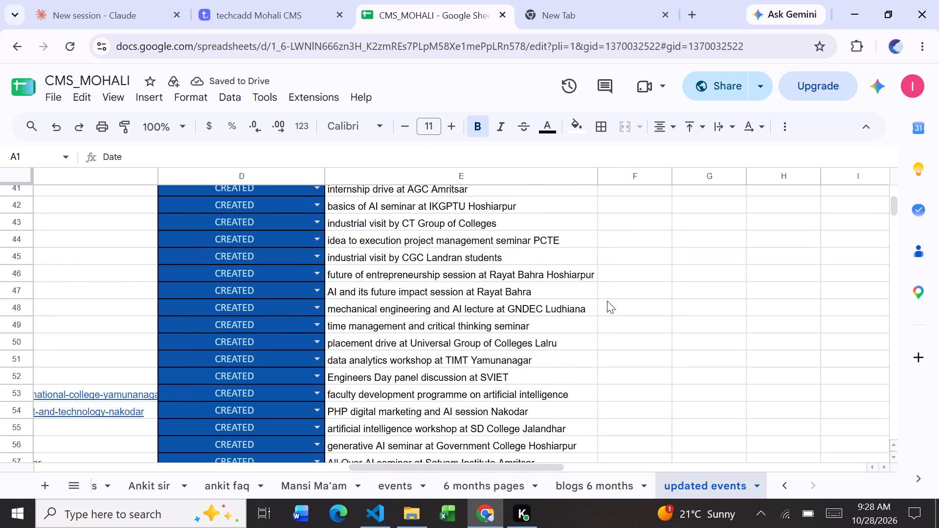
scroll(607, 301, down, 4)
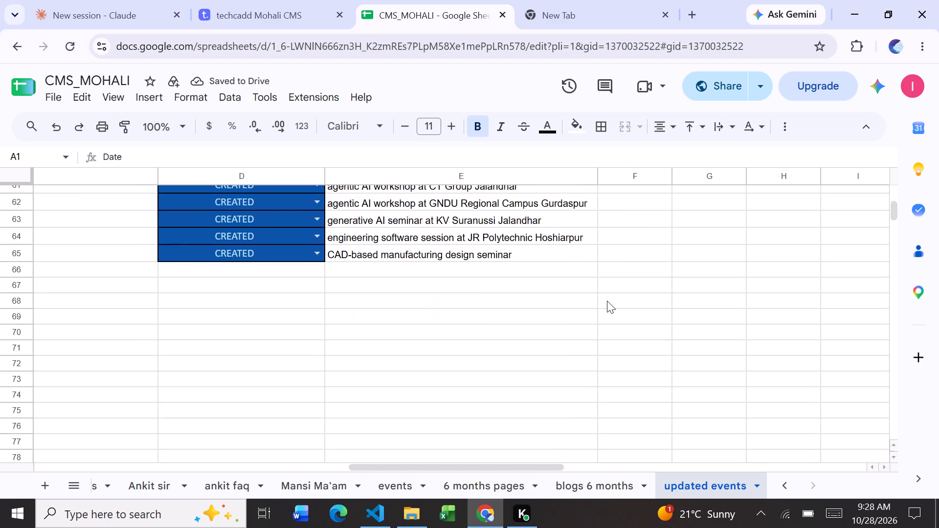
scroll(607, 301, right, 9)
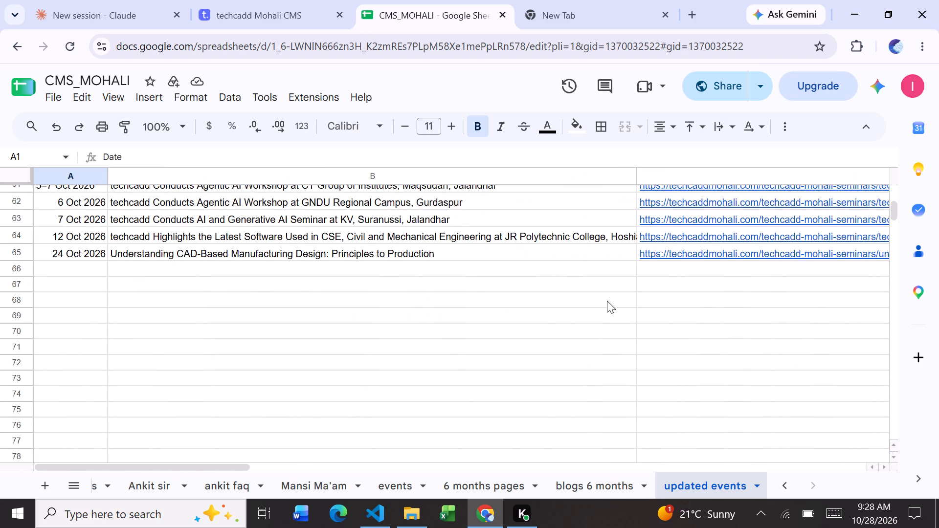
scroll(607, 301, up, 9)
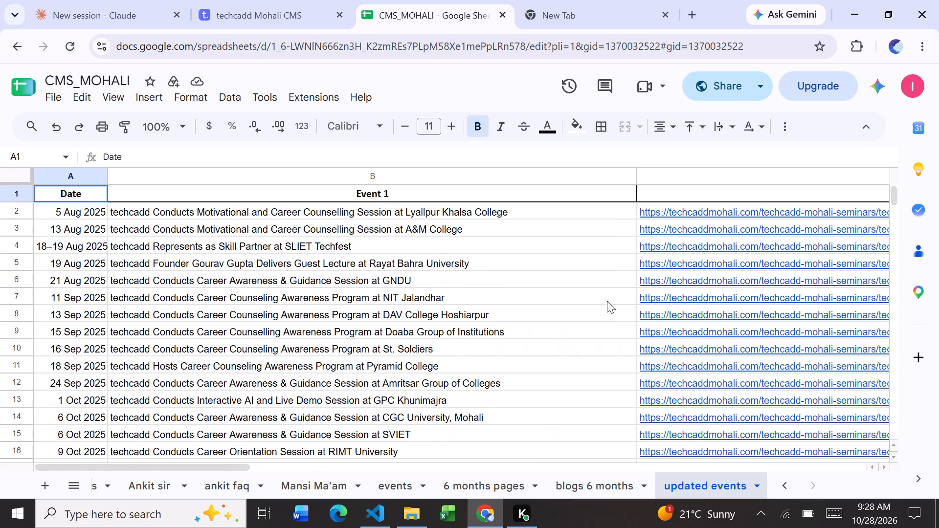
scroll(607, 301, up, 1)
Look at the blogs 6 months sheet, then examine the page titles, statuses, links and assignees in the 6 months pages sheet.
click(594, 490)
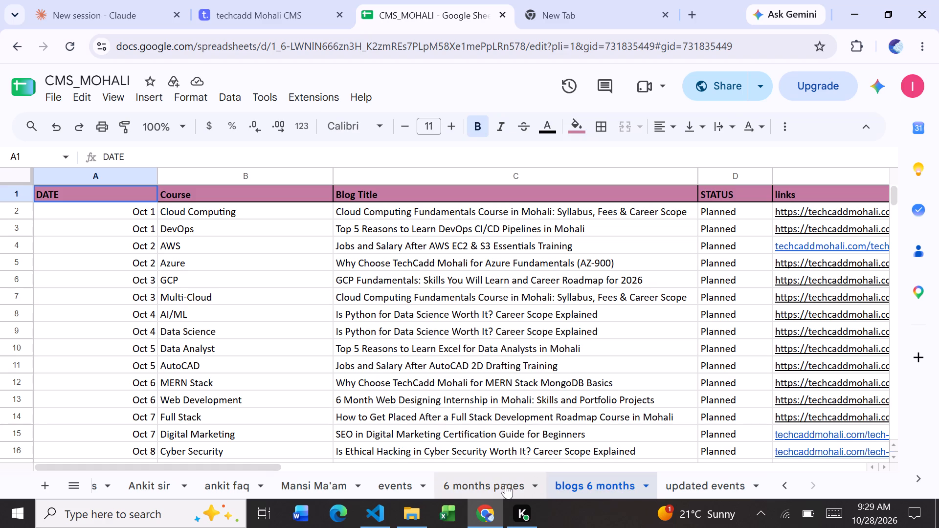
click(506, 484)
scroll(430, 336, down, 6)
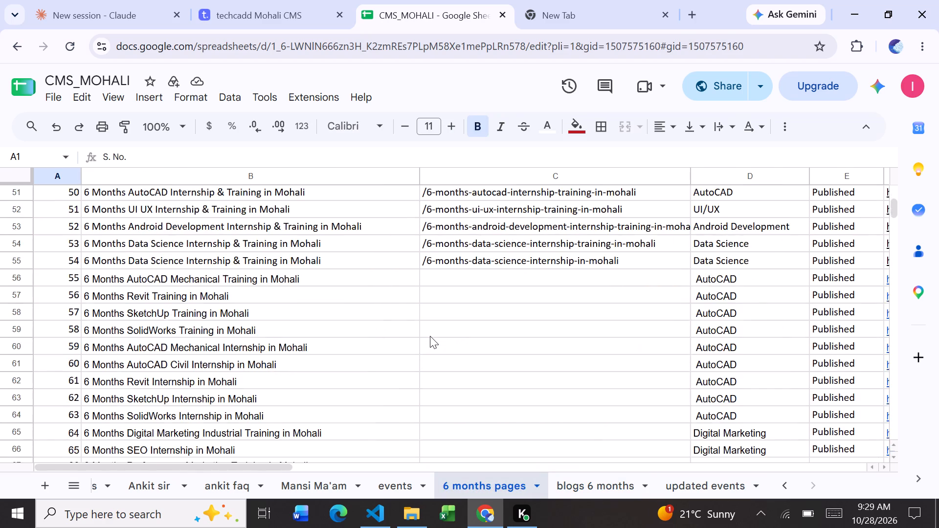
scroll(430, 336, up, 1)
scroll(430, 336, left, 3)
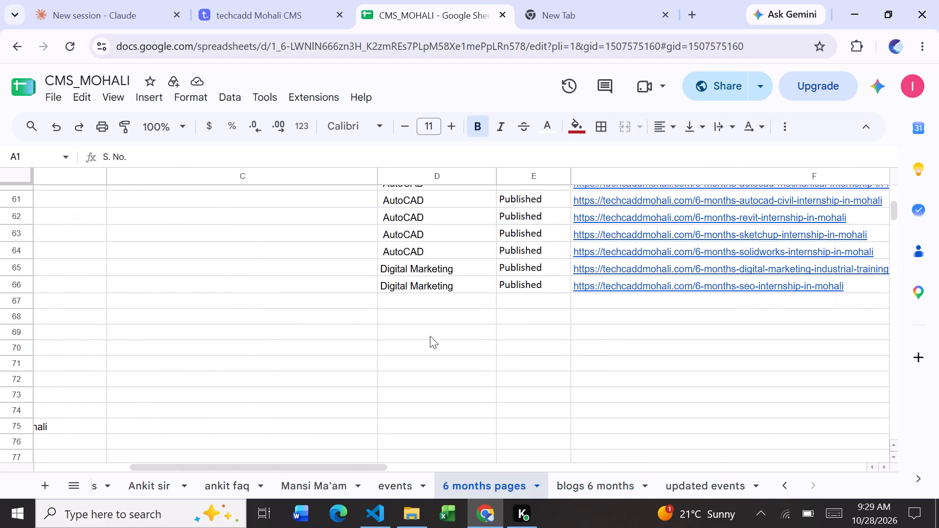
scroll(430, 336, right, 3)
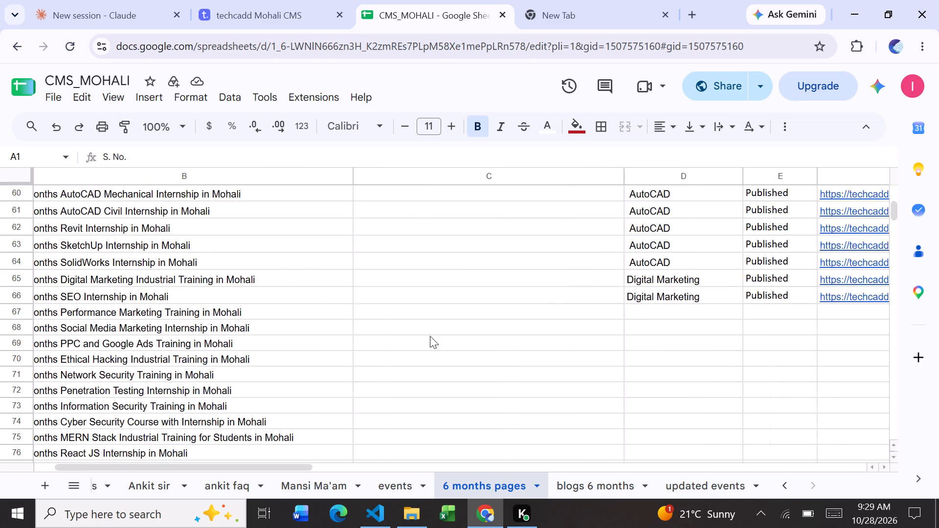
scroll(430, 336, up, 1)
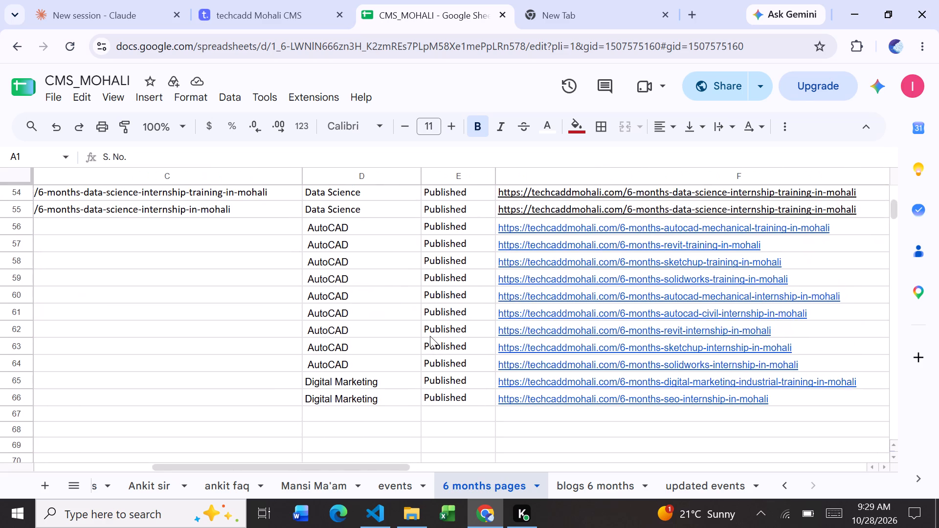
scroll(430, 336, right, 2)
scroll(430, 336, left, 4)
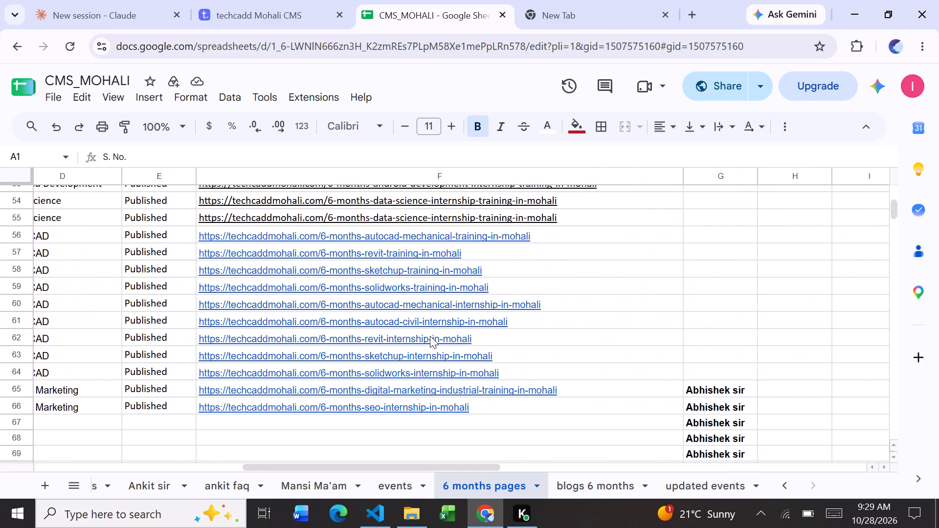
scroll(430, 336, left, 1)
scroll(430, 336, down, 2)
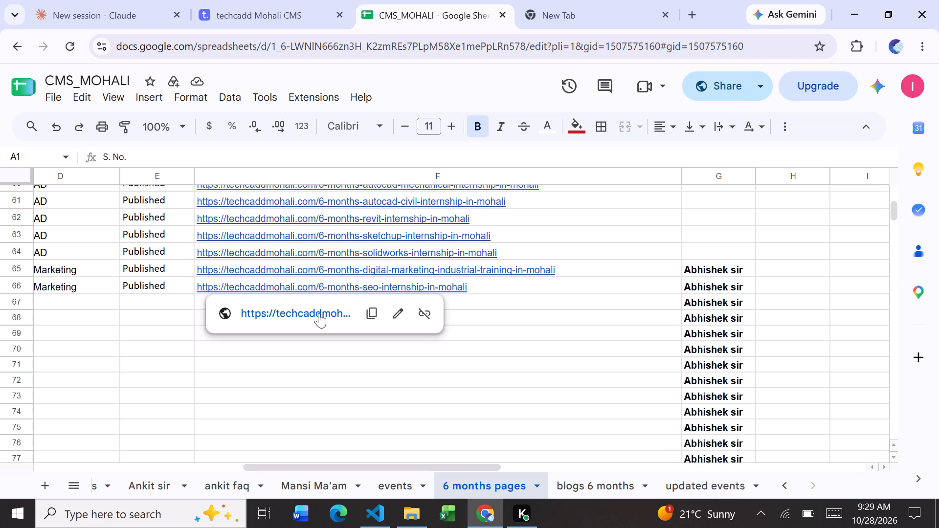
Open the published 6-months-seo-internship-in-mohali page from its row 66 link, read it through to the footer and close it.
click(318, 315)
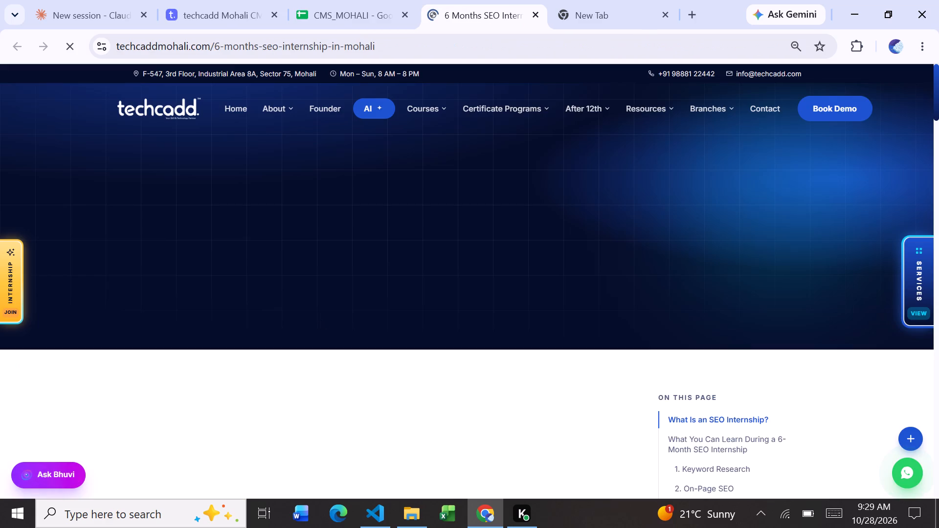
scroll(318, 315, down, 3)
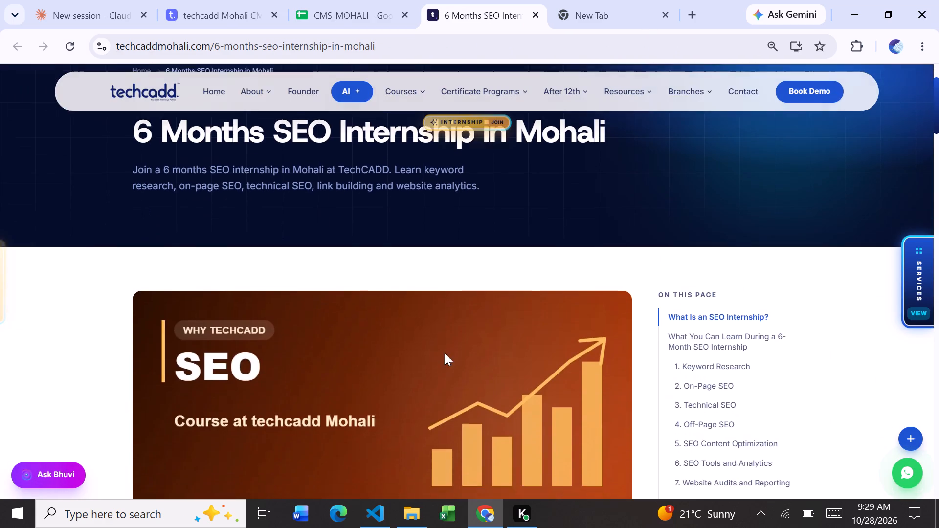
scroll(490, 393, down, 3)
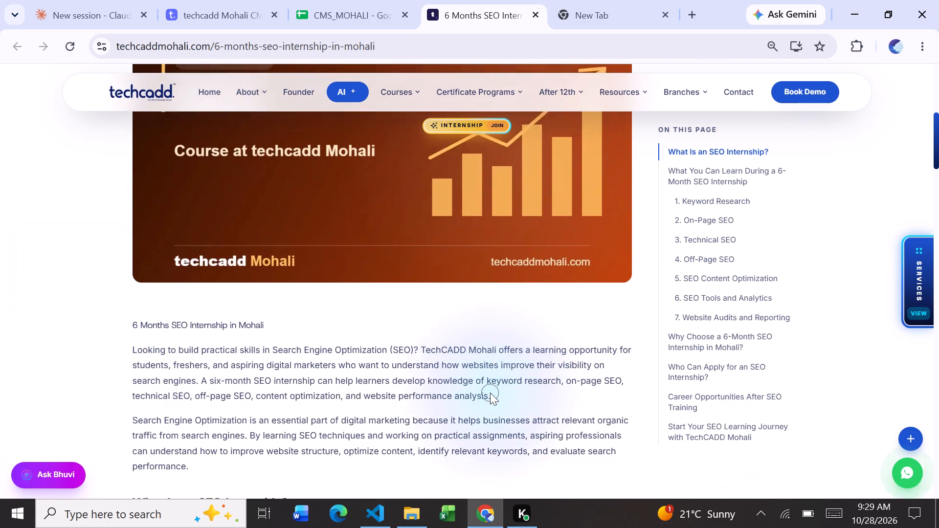
scroll(490, 393, down, 8)
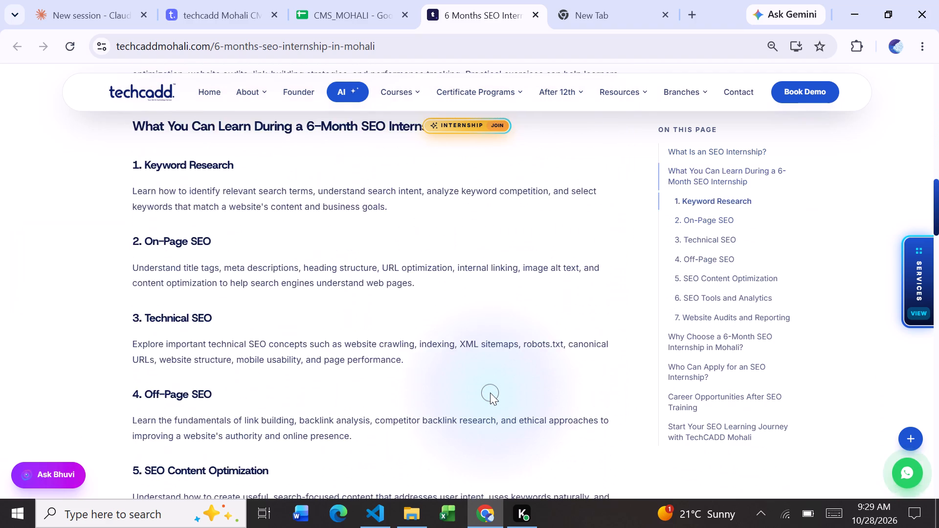
scroll(490, 393, down, 10)
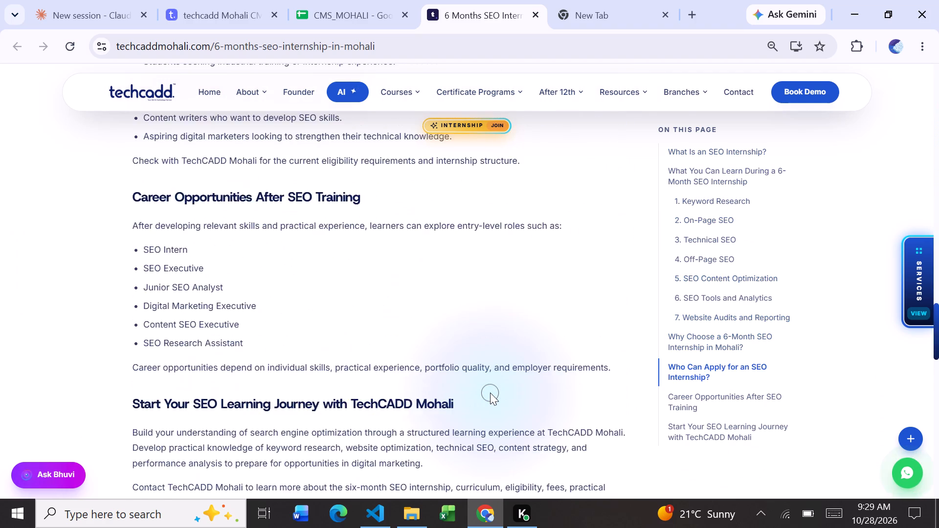
scroll(490, 393, down, 8)
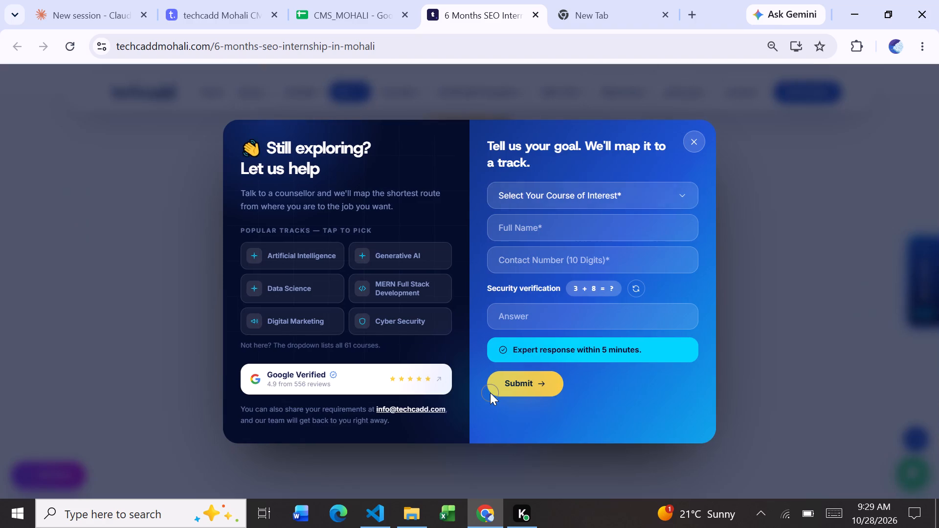
click(692, 132)
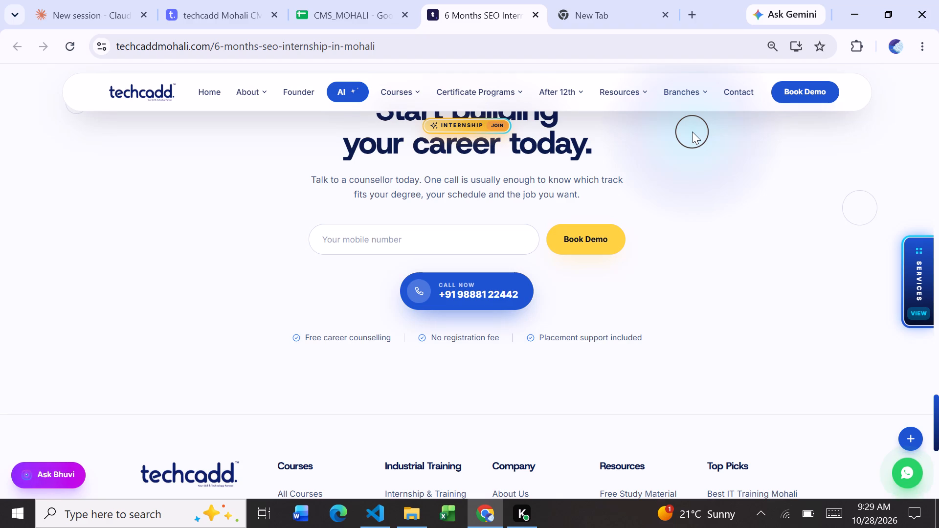
scroll(494, 309, down, 3)
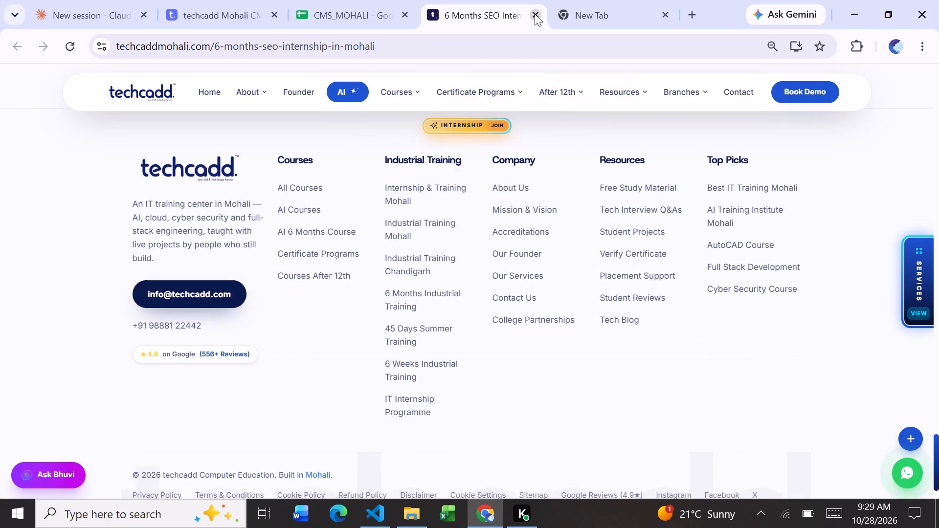
click(535, 14)
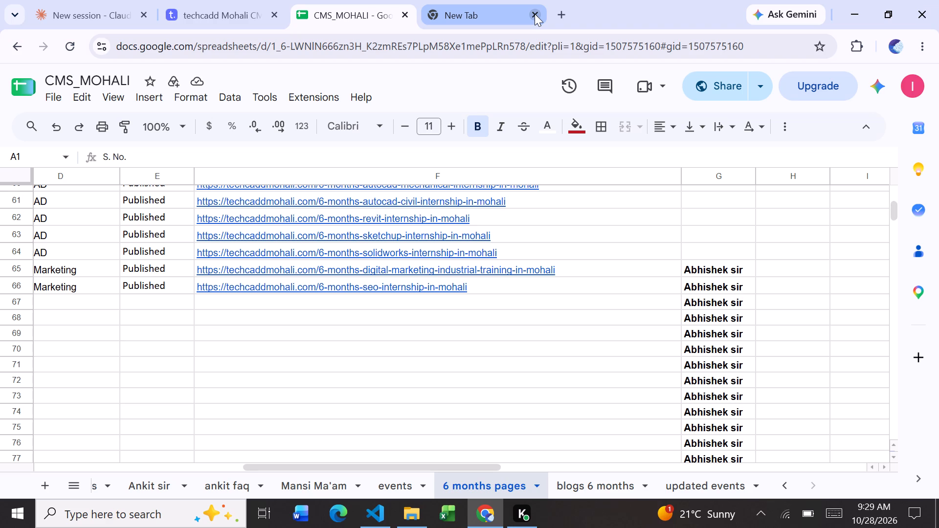
Examine the 6 months pages rows from 61 onward, comparing page titles with their category, status and link columns.
scroll(535, 14, right, 4)
scroll(245, 360, right, 10)
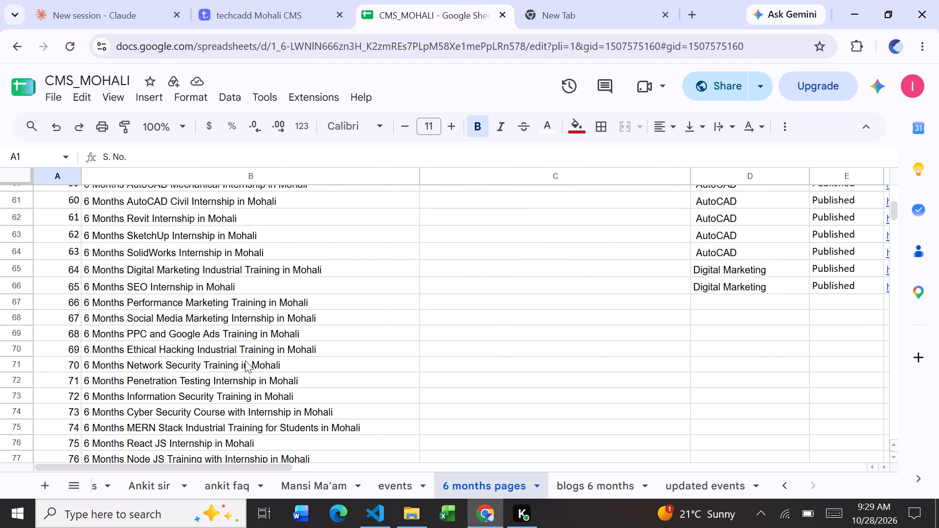
scroll(631, 322, left, 3)
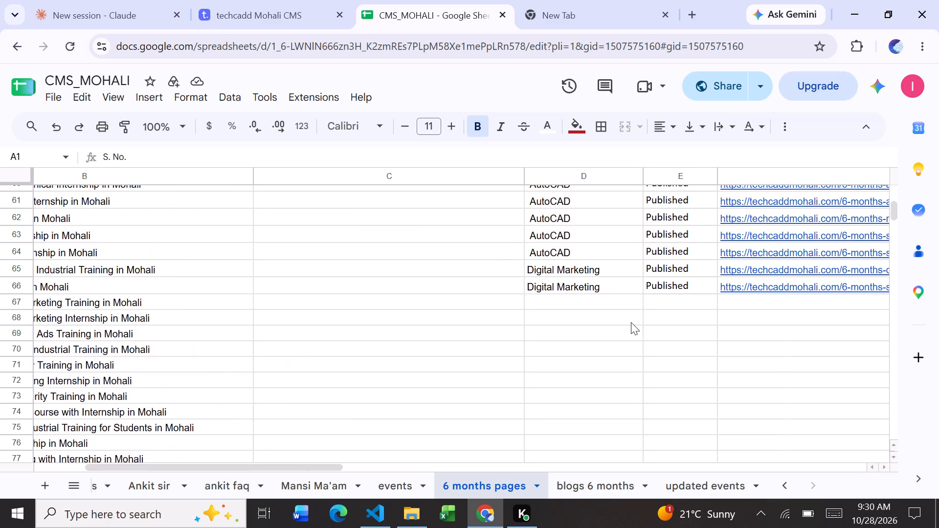
scroll(631, 322, down, 1)
scroll(631, 322, left, 2)
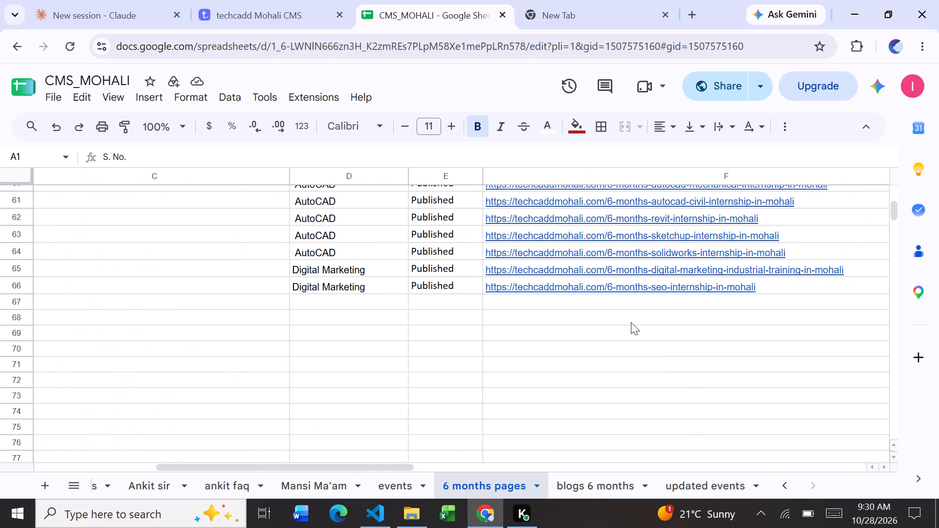
scroll(631, 322, left, 2)
scroll(631, 322, right, 1)
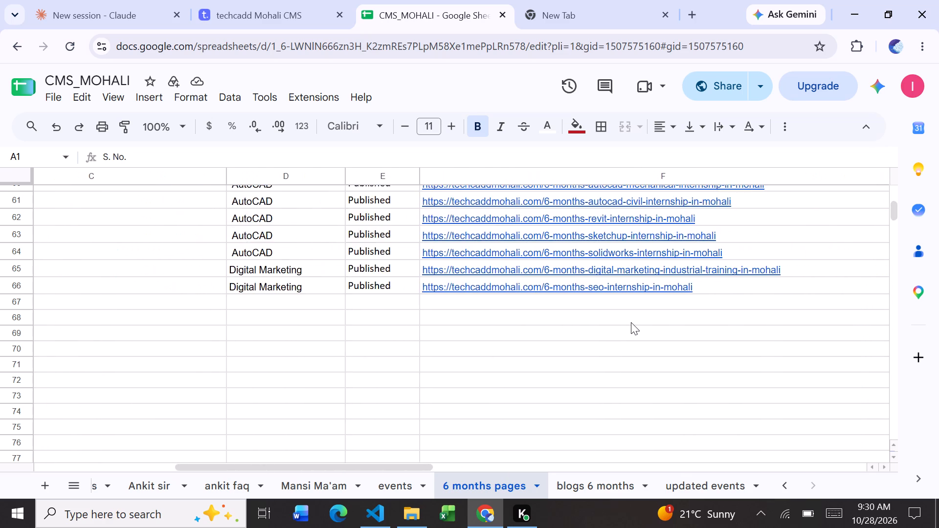
scroll(631, 322, right, 1)
scroll(784, 352, right, 5)
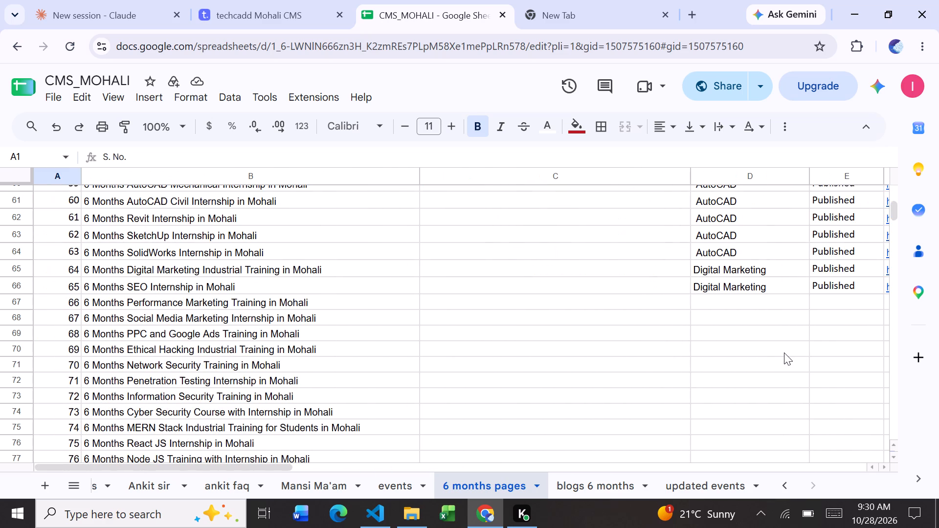
Look over the Ankit sir, Sahil sir and Abhishek Sir reviews sheets, checking their dates, topics, course titles and links.
scroll(544, 296, up, 13)
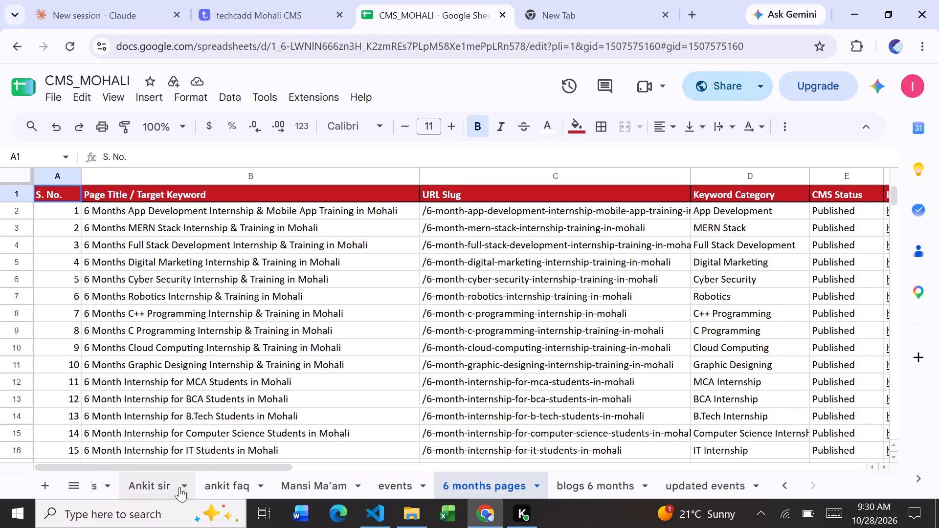
click(159, 487)
scroll(159, 487, right, 2)
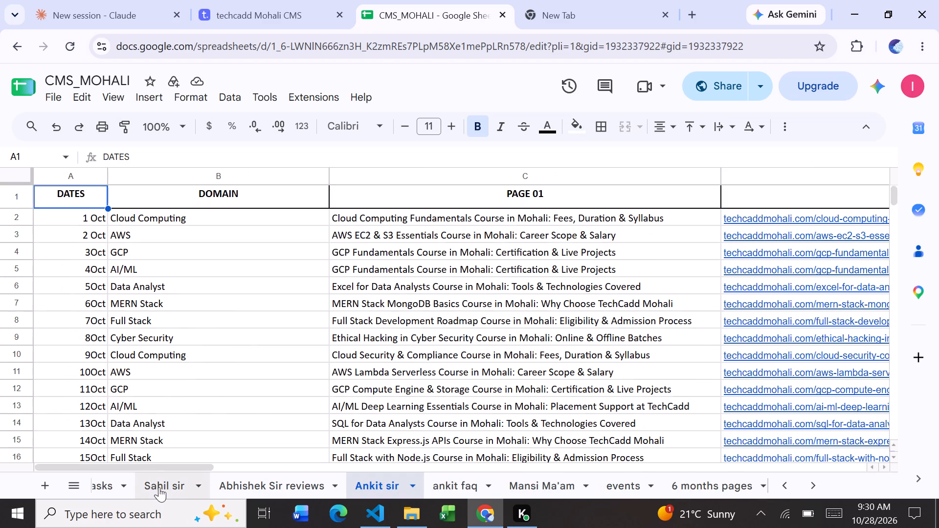
scroll(159, 487, right, 2)
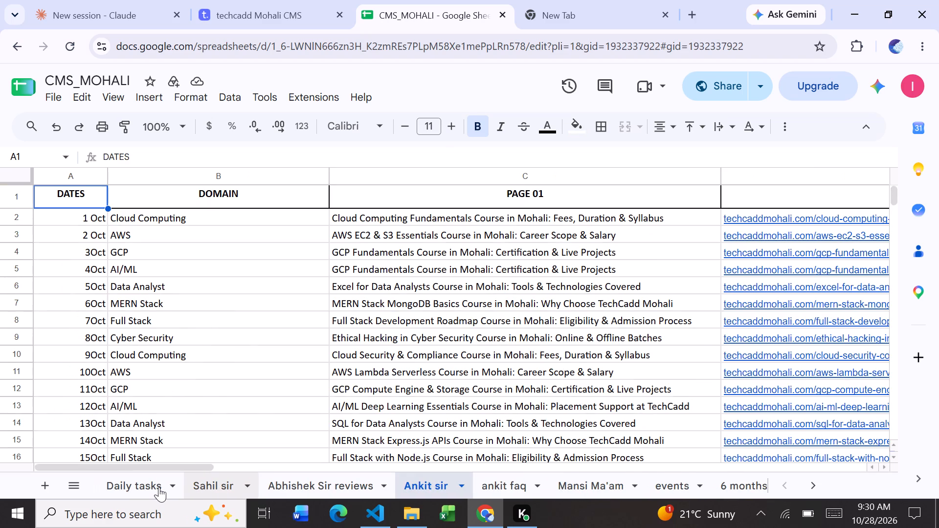
scroll(159, 487, right, 2)
click(217, 486)
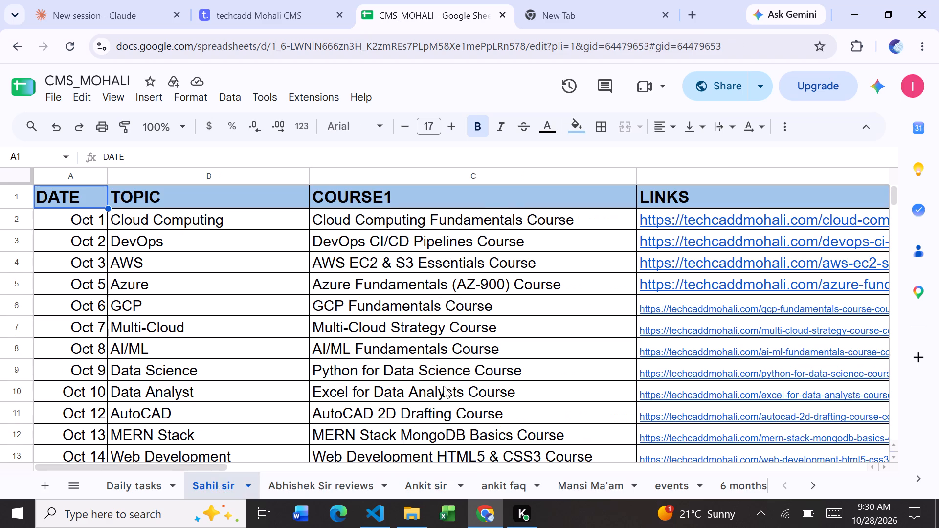
scroll(443, 386, down, 4)
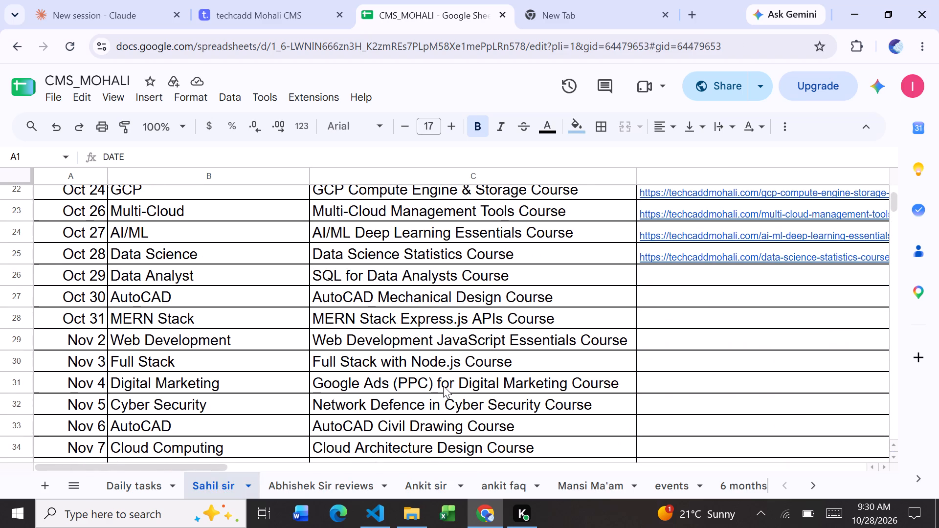
click(321, 483)
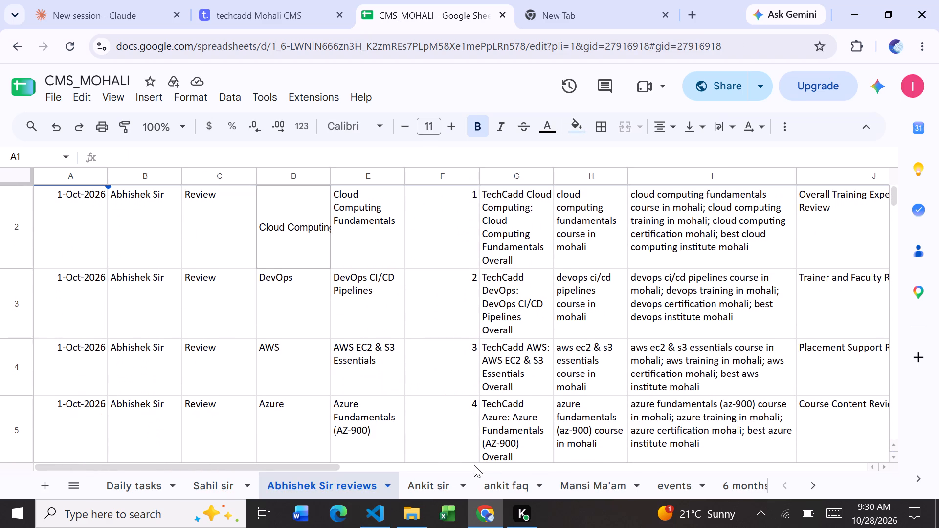
Examine the ankit faq sheet down to the late October entries, comparing dates and questions with the status column.
click(498, 490)
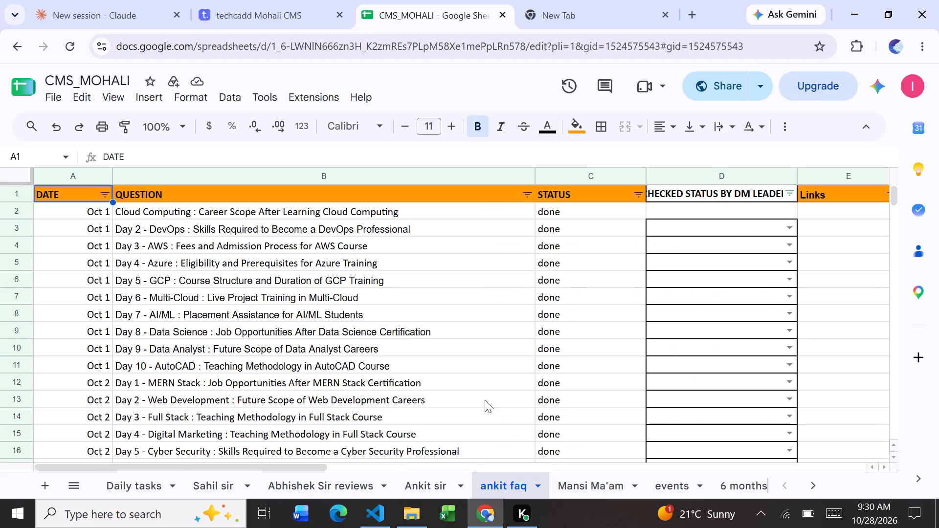
scroll(473, 344, down, 4)
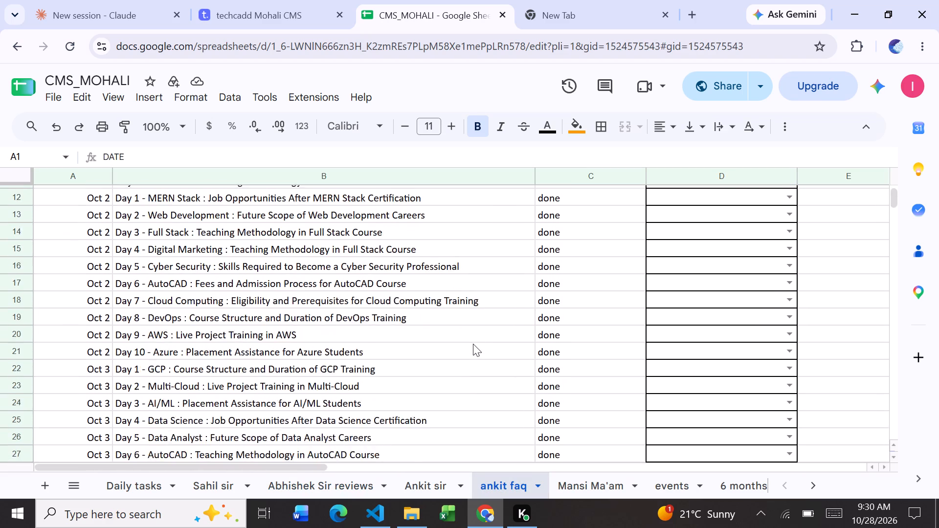
scroll(473, 344, down, 14)
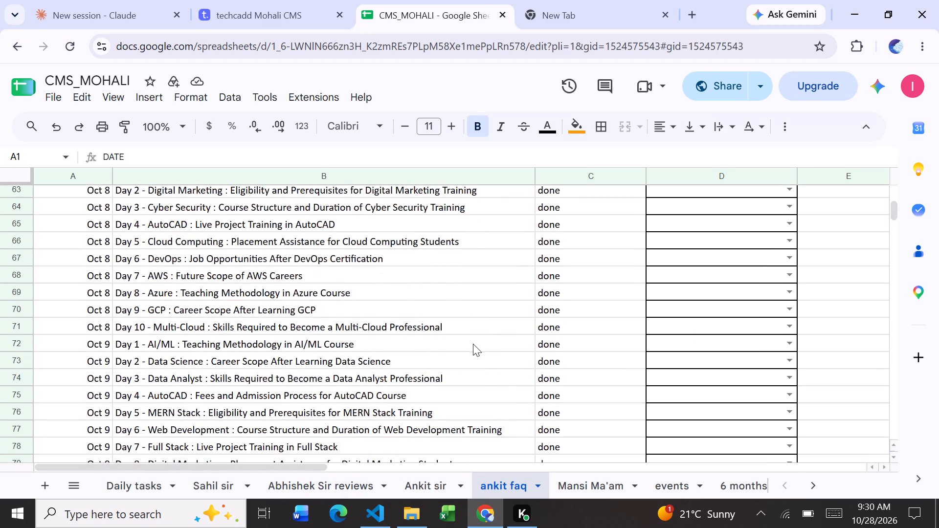
scroll(473, 344, down, 14)
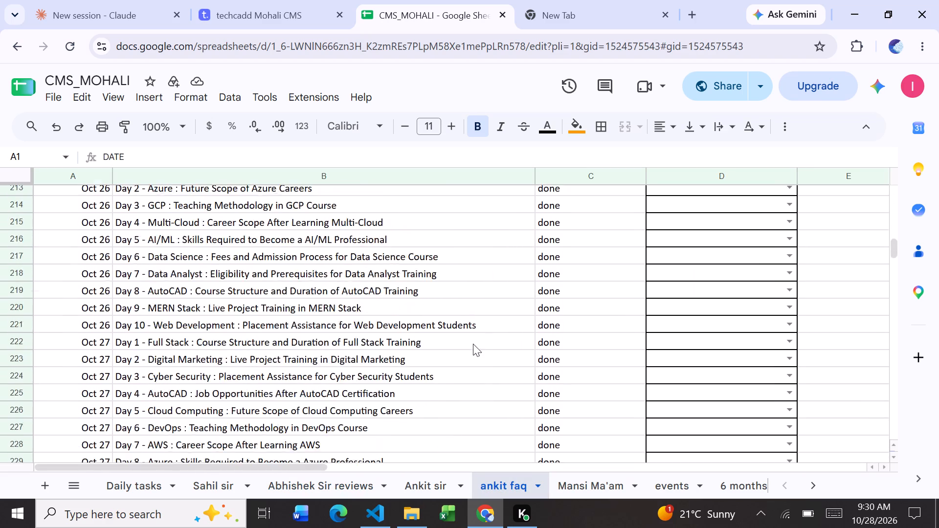
scroll(473, 344, down, 4)
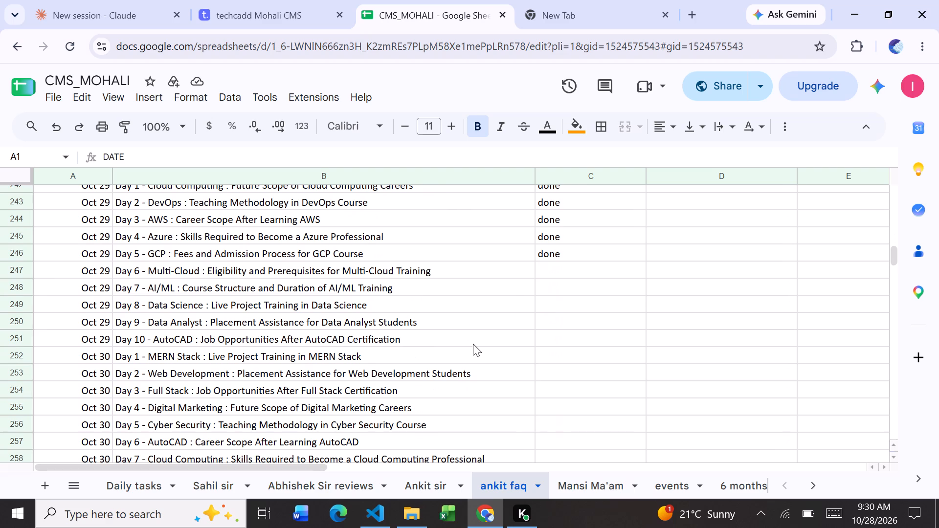
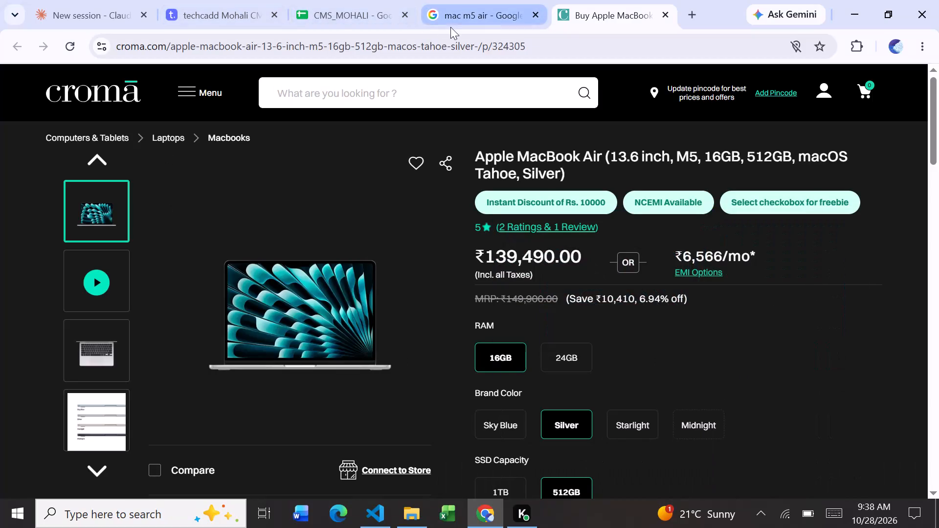
Return to the CMS_MOHALI spreadsheet and examine the Ankit sir sheet, comparing dates, domains and course page titles with their link columns.
click(311, 10)
click(609, 0)
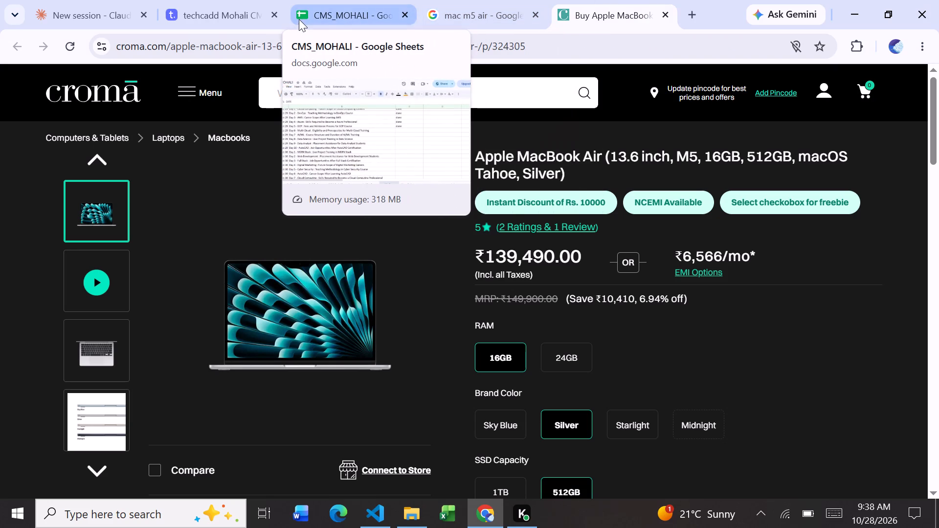
click(324, 16)
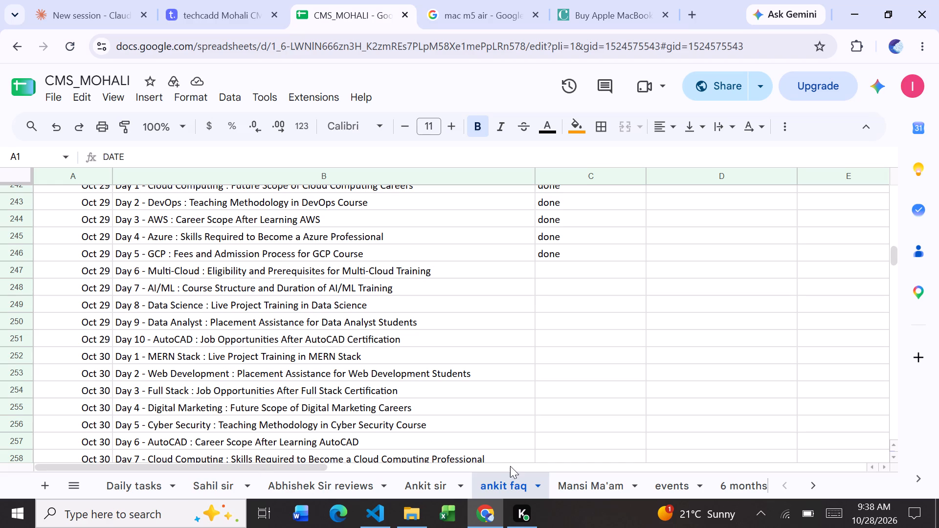
click(428, 490)
scroll(471, 389, down, 1)
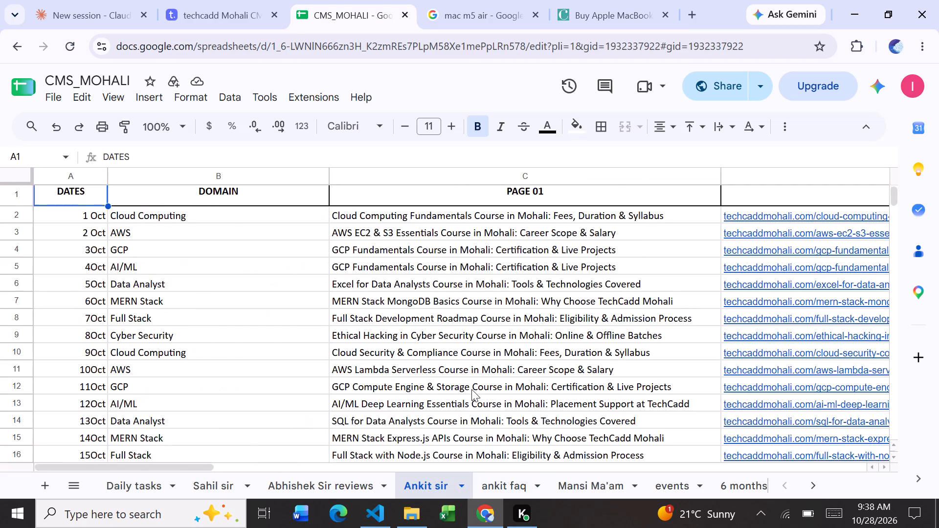
scroll(471, 389, down, 3)
scroll(471, 389, left, 5)
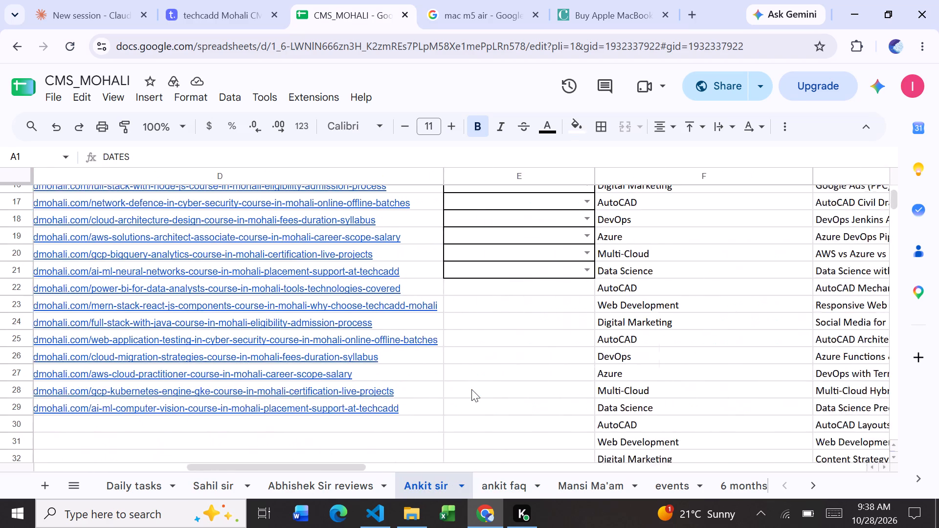
scroll(471, 389, left, 8)
scroll(518, 346, up, 1)
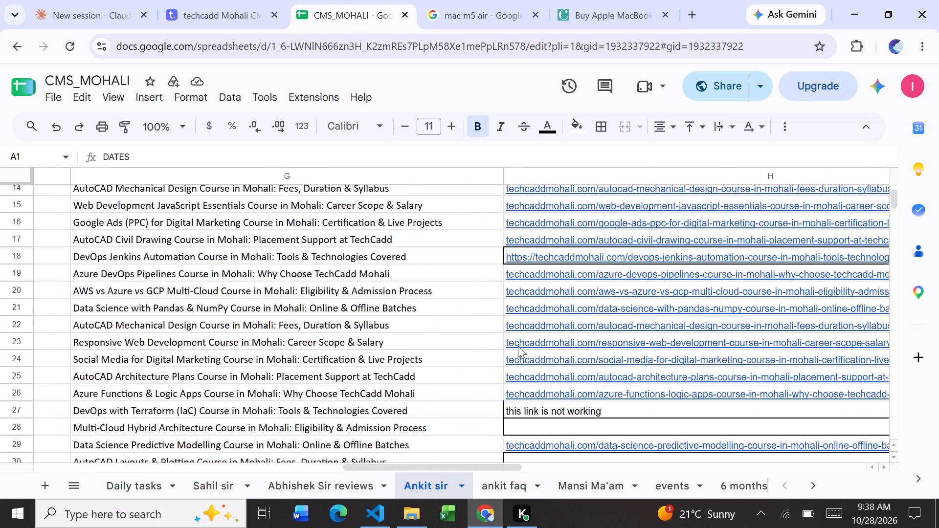
scroll(518, 346, up, 1)
scroll(518, 346, down, 1)
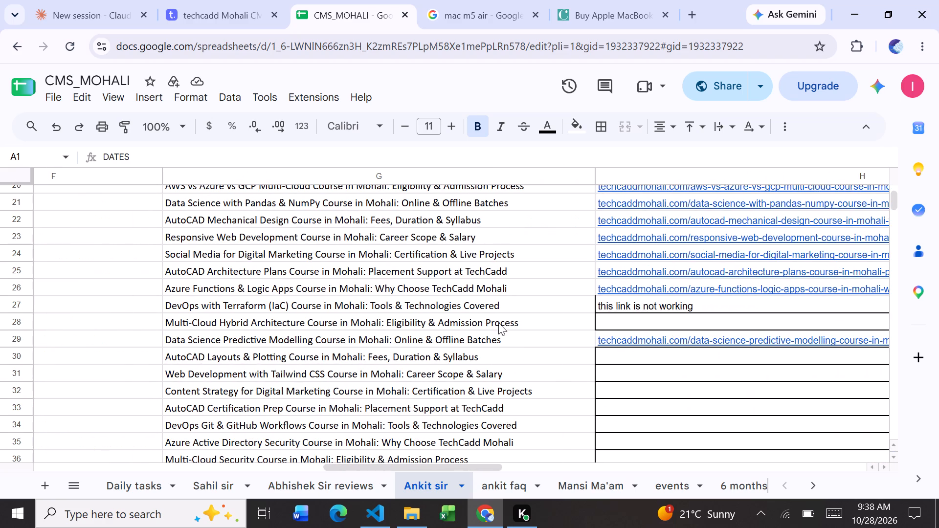
Copy the G27 title "DevOps with Terraform (IaC) Course in Mohali: Tools & Technologies Covered" and search the techcadd Mohali CMS pages for it.
click(503, 304)
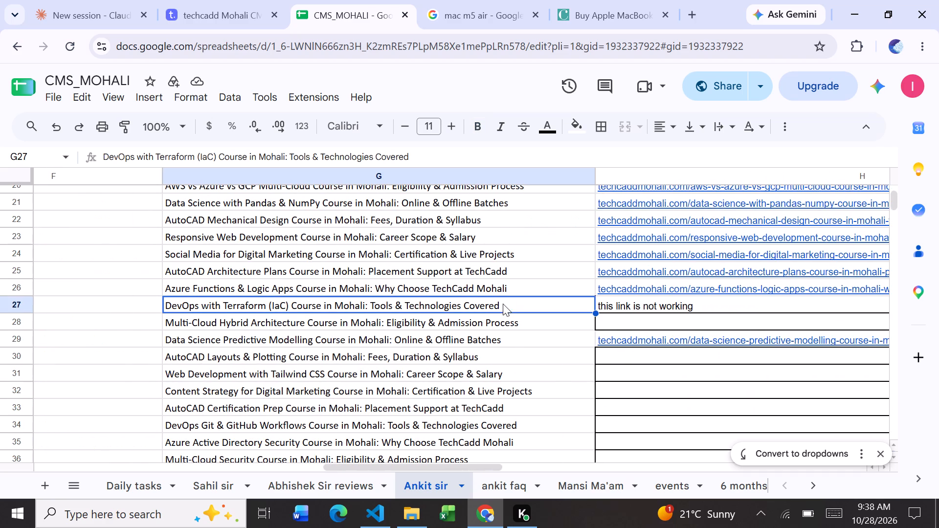
click(417, 155)
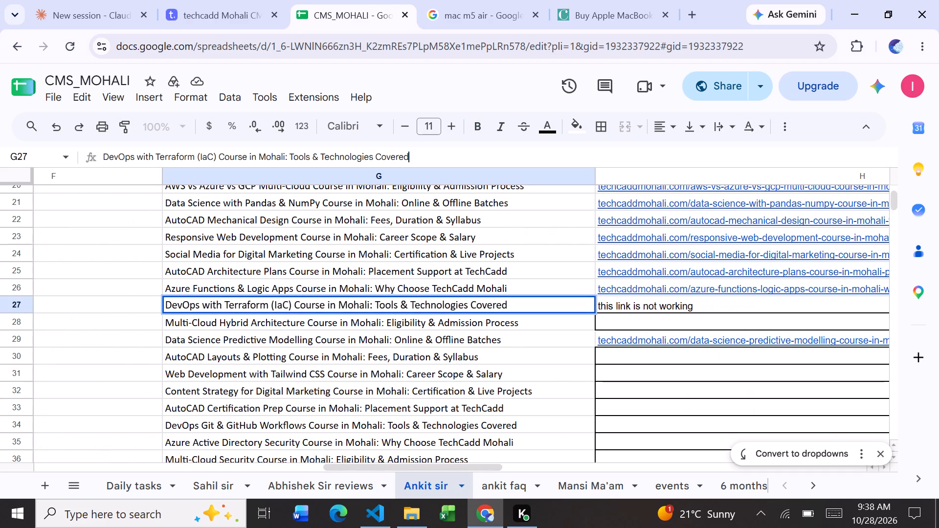
key(ctrl+a)
key(ctrl+c)
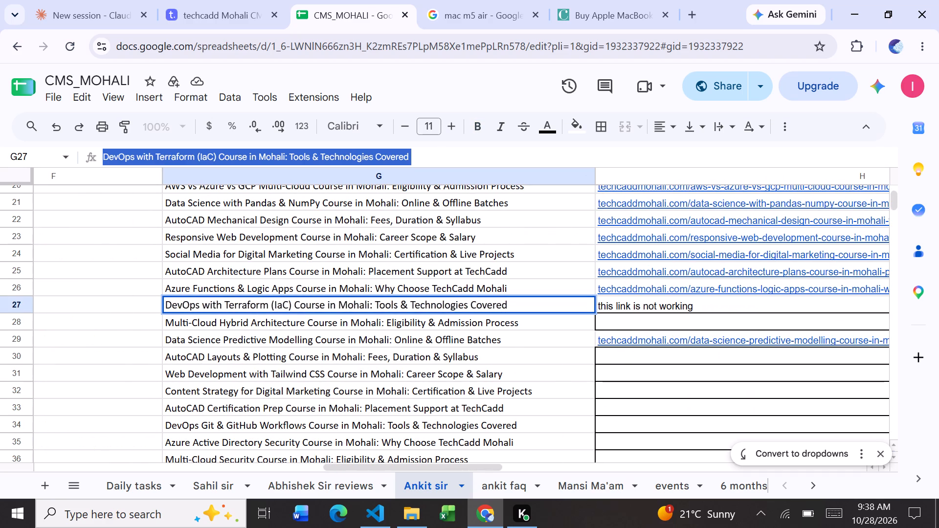
click(190, 13)
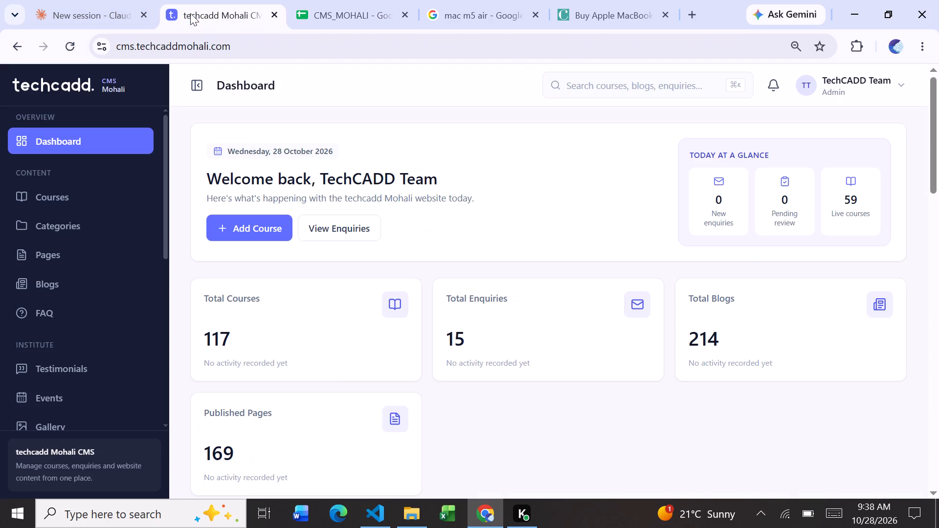
click(57, 254)
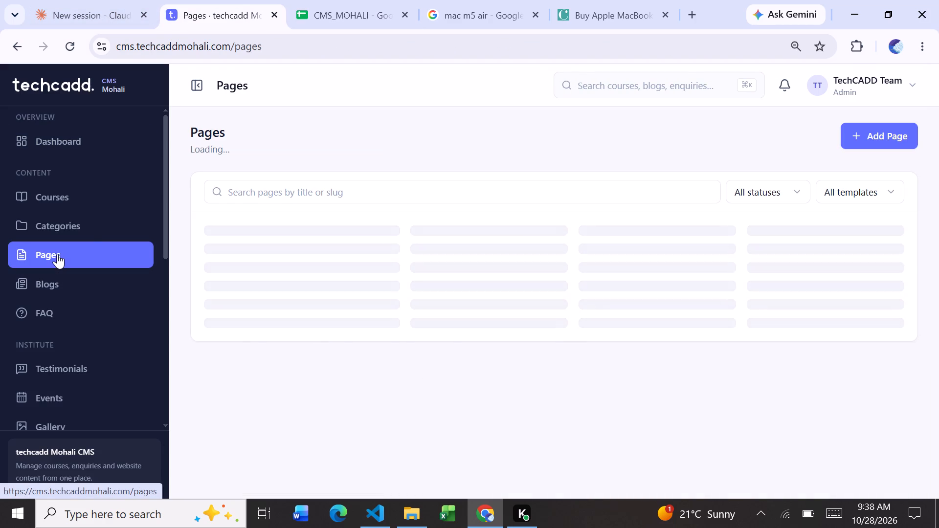
click(362, 198)
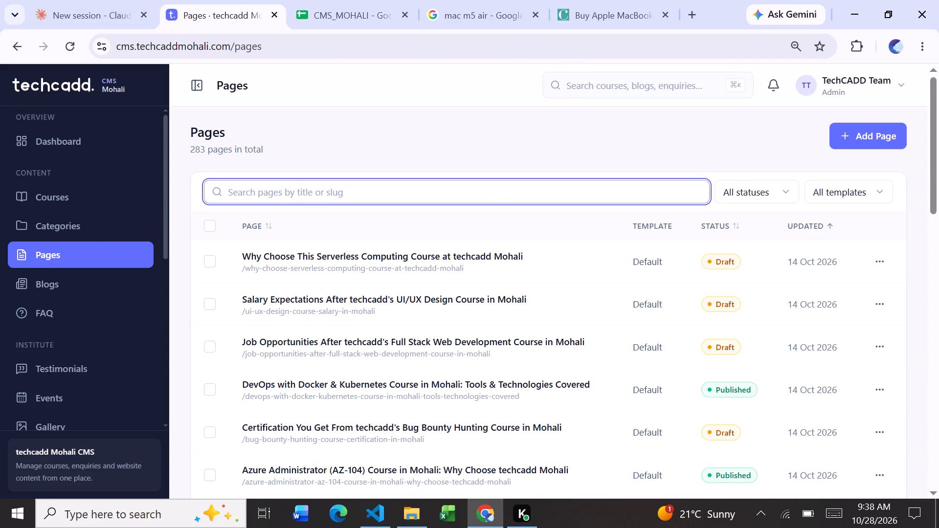
key(ctrl+v)
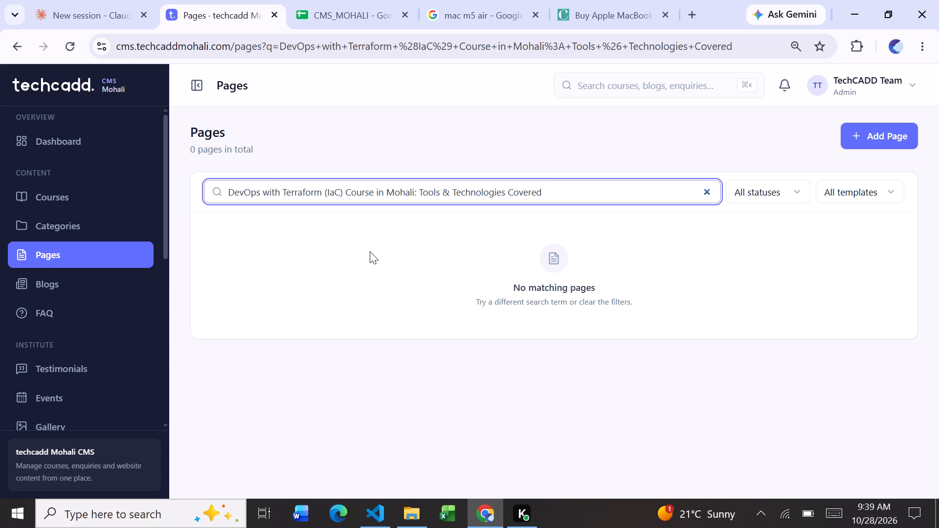
Copy the G28 title "Multi-Cloud Hybrid Architecture Course in Mohali: Eligibility & Admission Process" from the Ankit sir sheet and search the CMS pages for it.
click(343, 0)
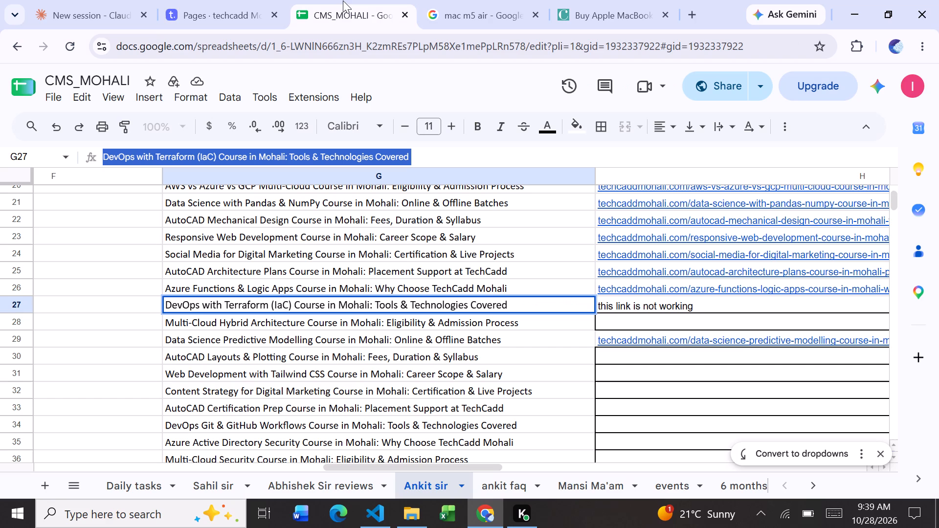
click(330, 328)
click(410, 161)
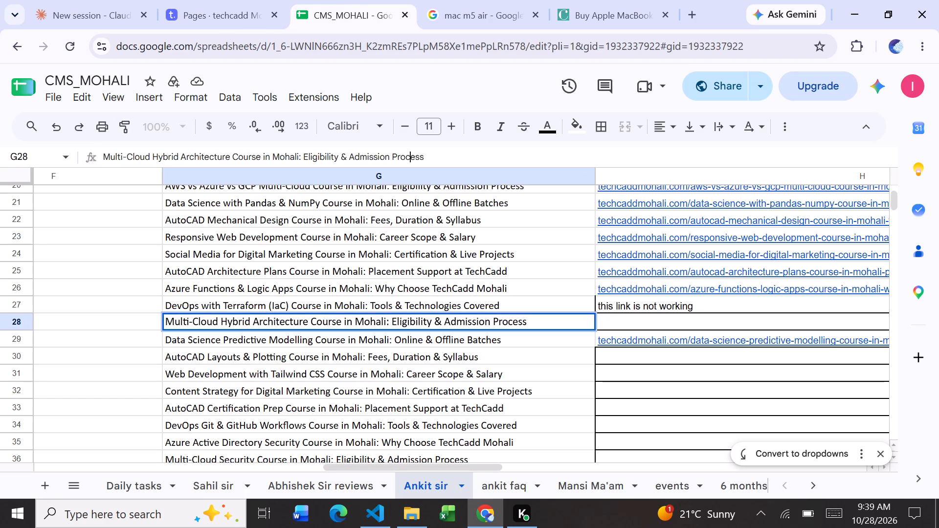
key(ctrl+a)
key(ctrl+c)
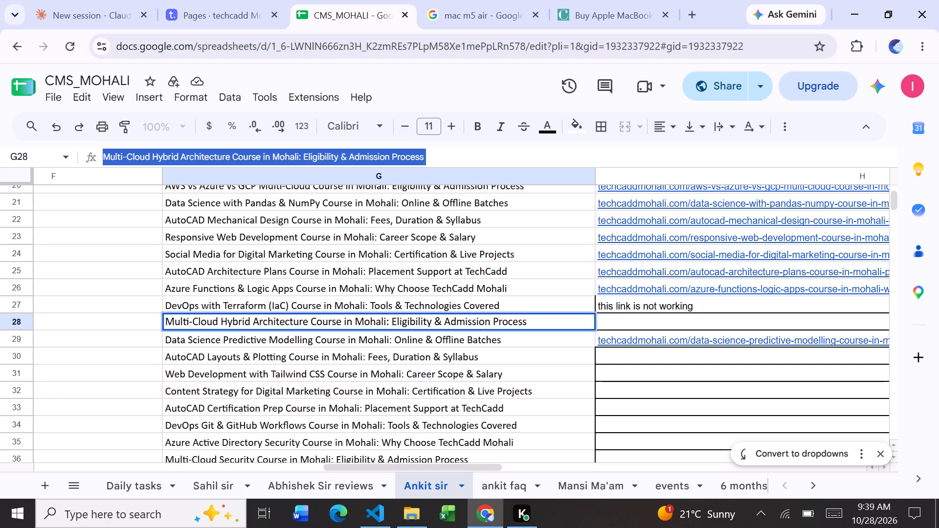
click(224, 1)
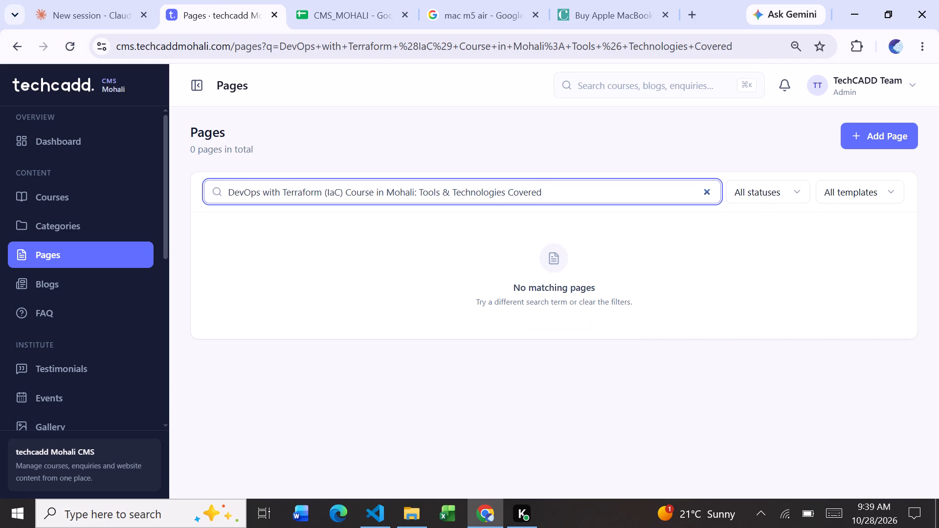
click(286, 194)
key(ctrl+a)
key(ctrl+v)
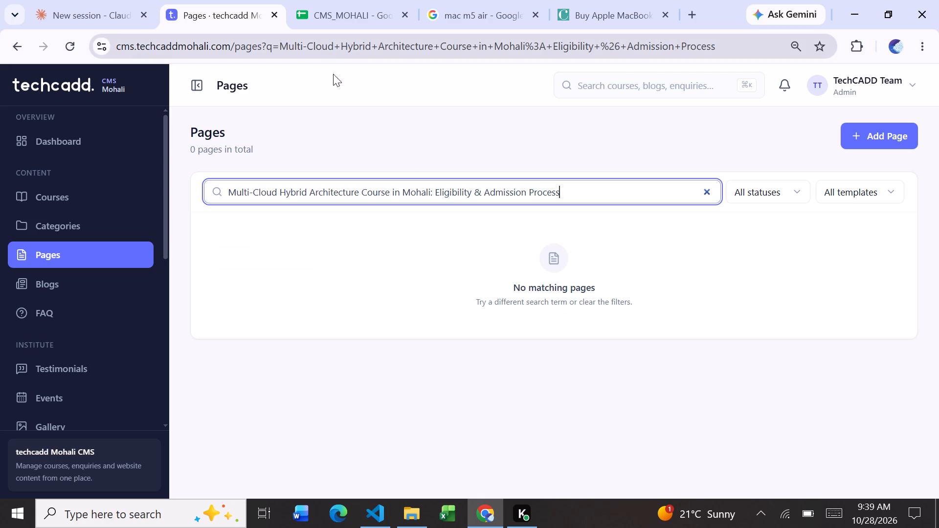
Examine the Ankit sir sheet's rows beyond 28, comparing the November dates, domains and course titles across both page columns with their links.
click(335, 0)
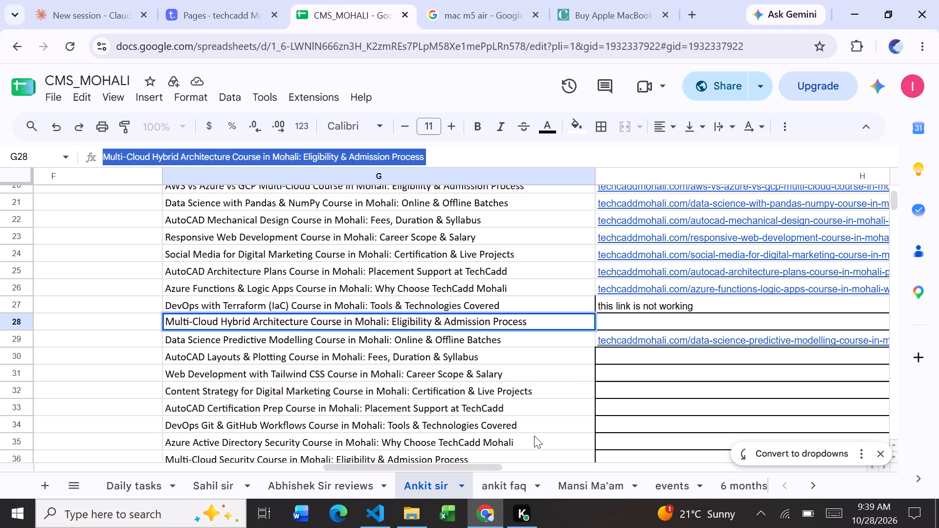
scroll(535, 412, down, 2)
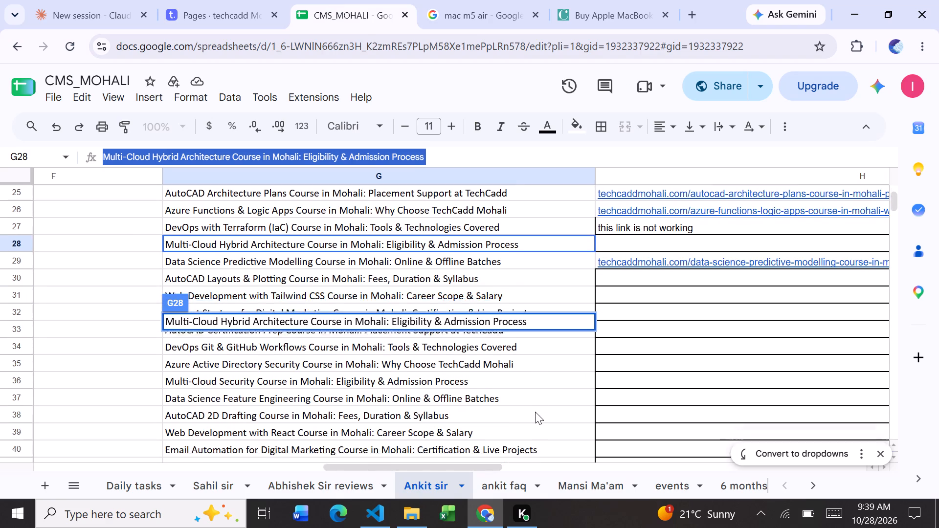
scroll(535, 412, down, 1)
scroll(411, 412, down, 2)
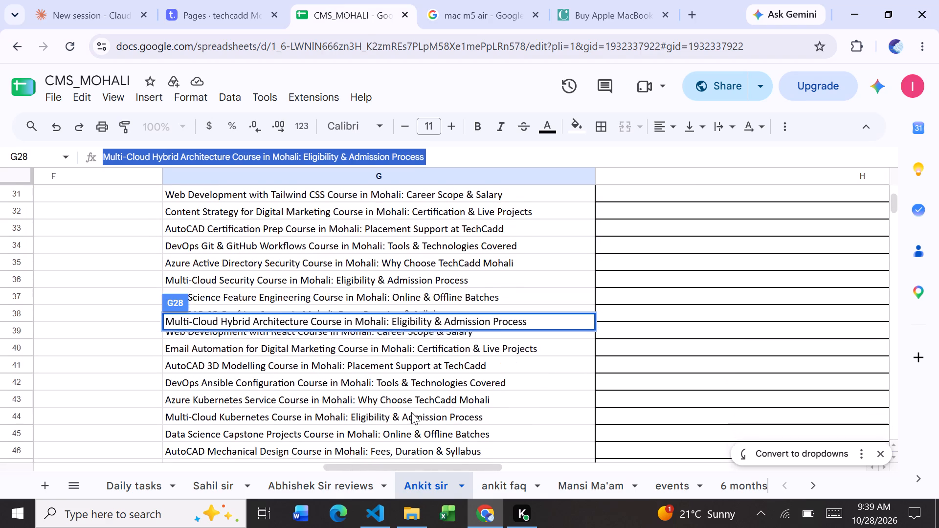
scroll(411, 412, down, 1)
scroll(411, 412, right, 10)
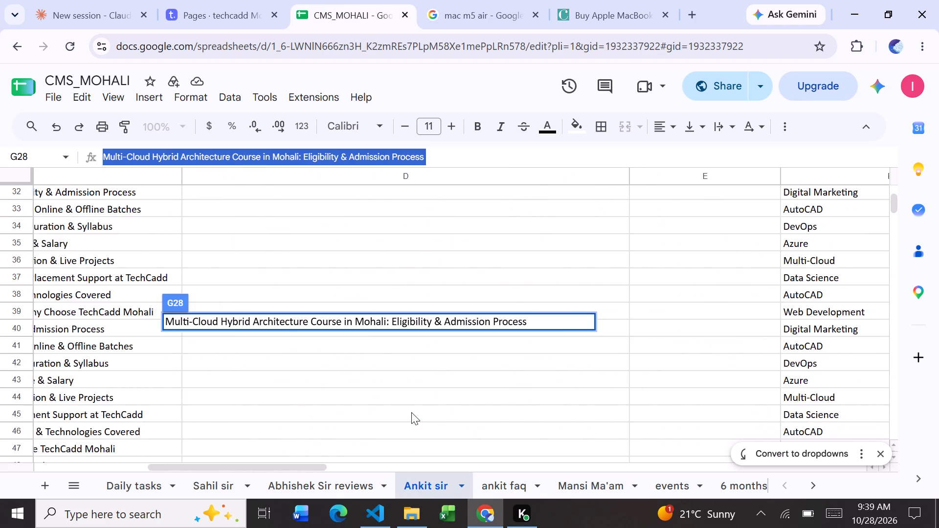
scroll(411, 412, right, 4)
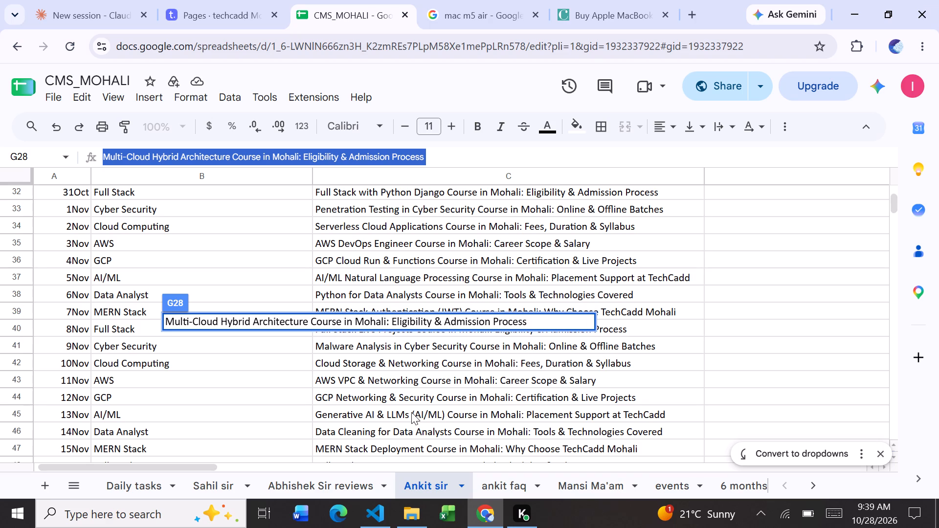
scroll(495, 380, left, 6)
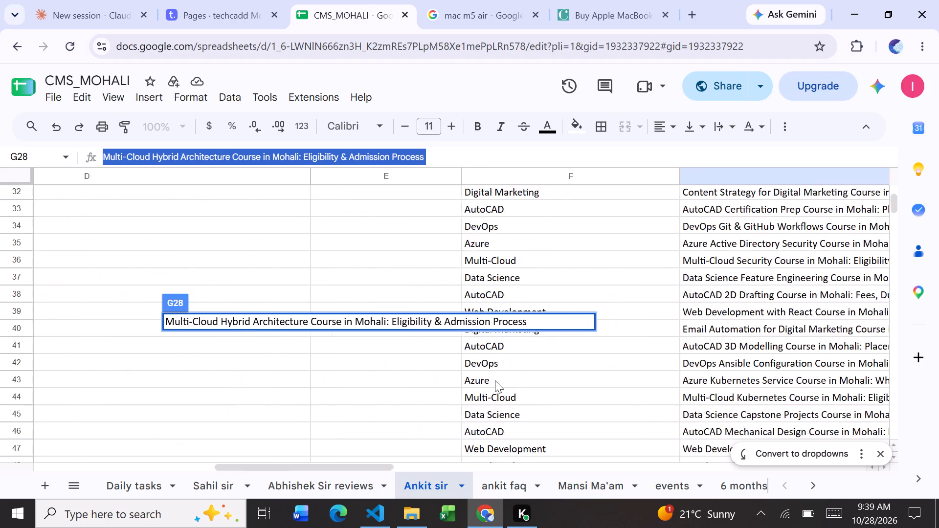
scroll(495, 380, left, 3)
scroll(495, 380, up, 2)
Copy the title "Multi-Cloud Cost Governance Course in Mohali: Eligibility & Admission Process" from G60 into the empty link cell H28.
scroll(495, 380, down, 1)
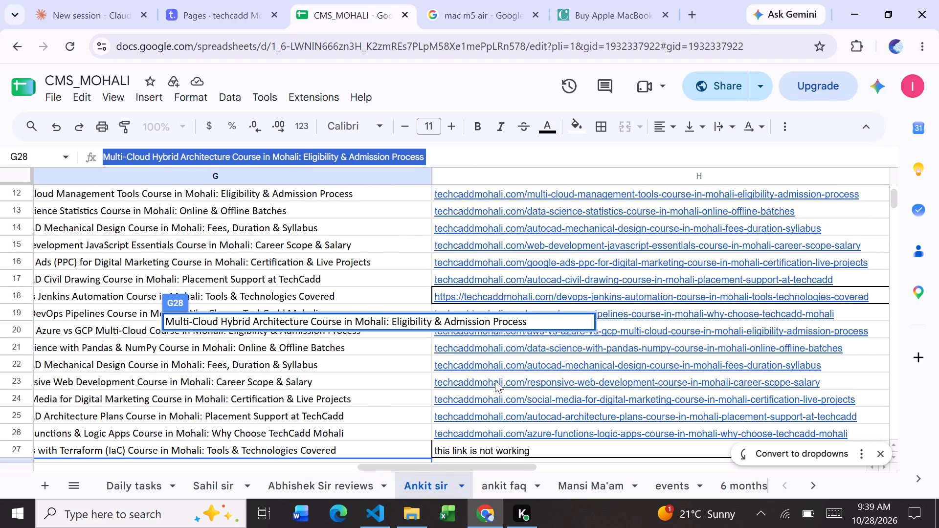
scroll(495, 380, down, 5)
click(479, 379)
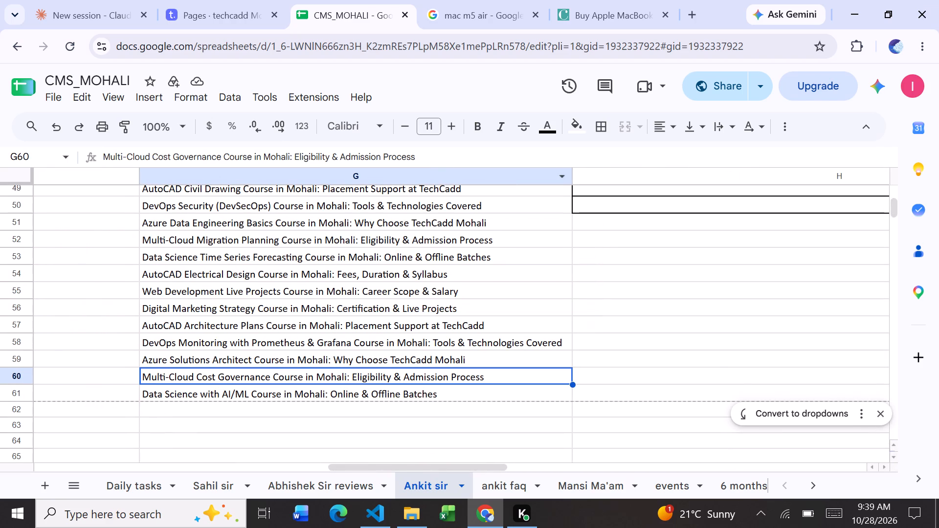
click(332, 157)
key(ctrl+a)
key(ctrl+c)
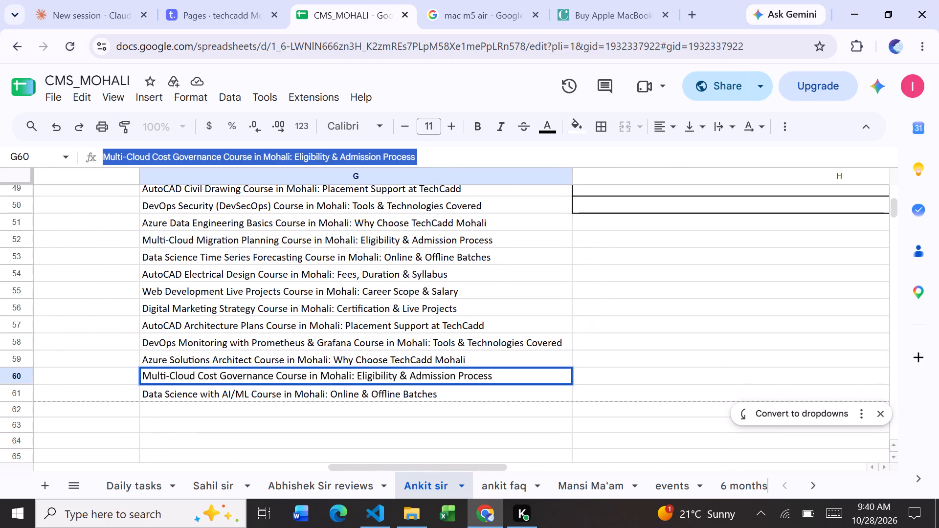
scroll(330, 281, up, 2)
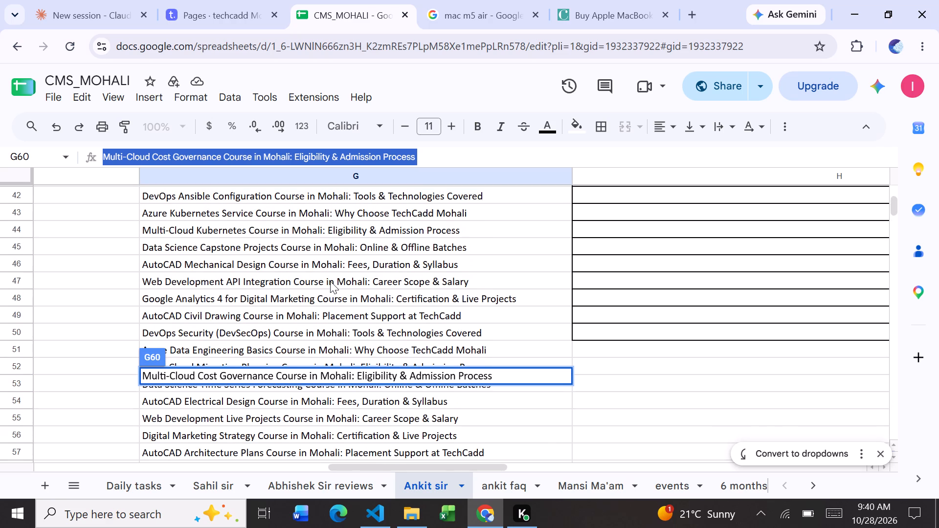
scroll(330, 281, up, 3)
right_click(330, 281)
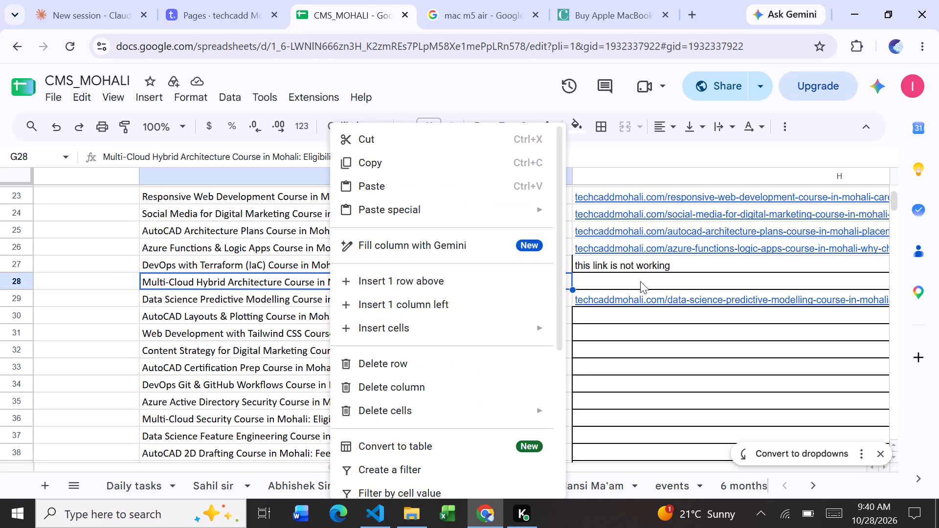
click(621, 283)
key(ctrl+v)
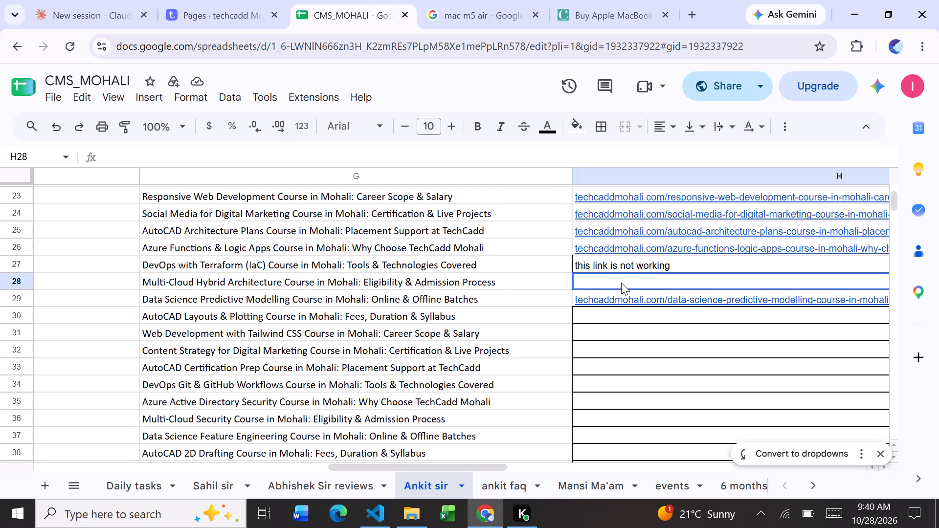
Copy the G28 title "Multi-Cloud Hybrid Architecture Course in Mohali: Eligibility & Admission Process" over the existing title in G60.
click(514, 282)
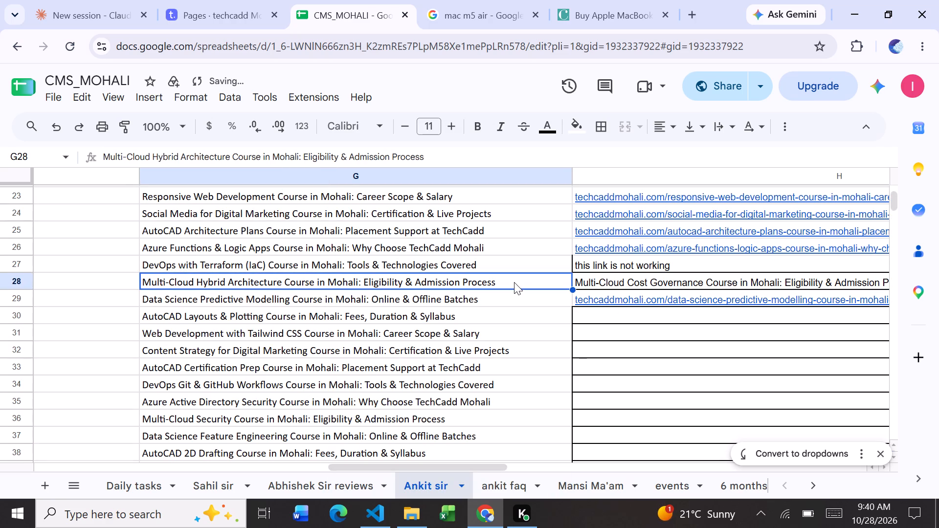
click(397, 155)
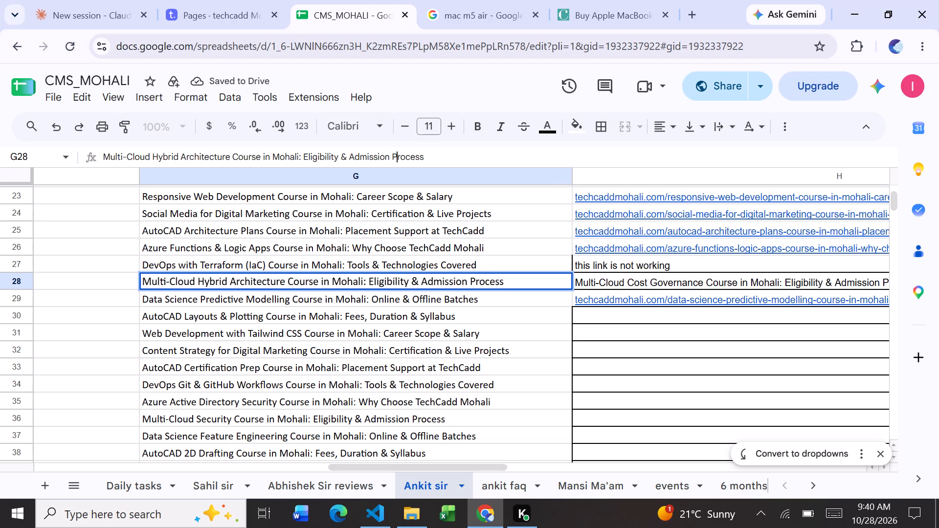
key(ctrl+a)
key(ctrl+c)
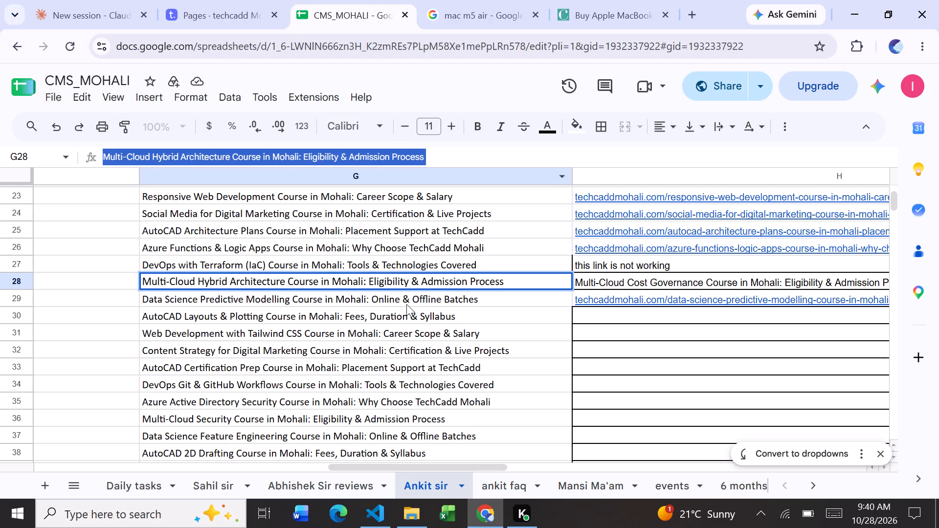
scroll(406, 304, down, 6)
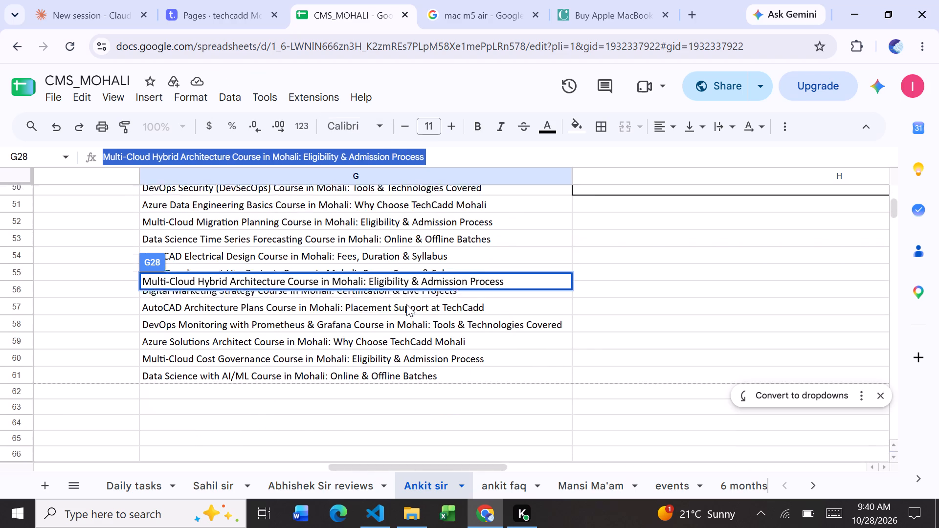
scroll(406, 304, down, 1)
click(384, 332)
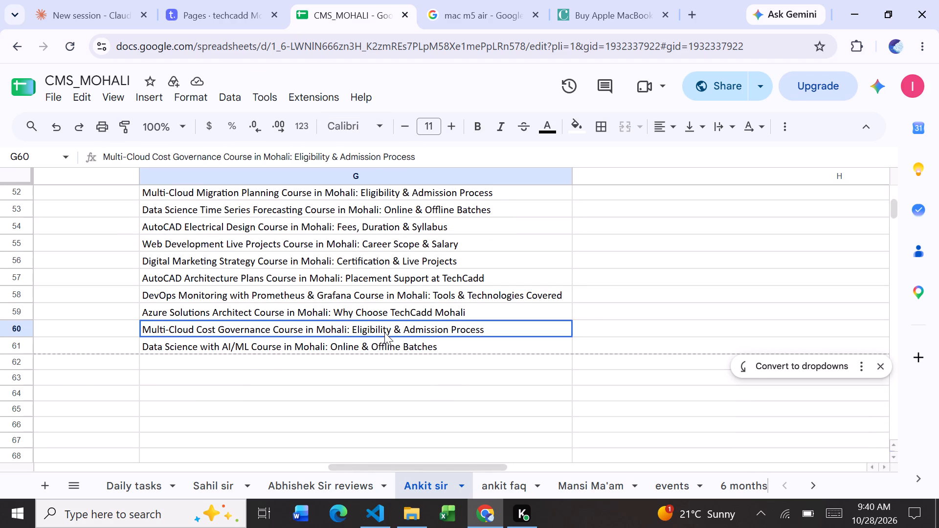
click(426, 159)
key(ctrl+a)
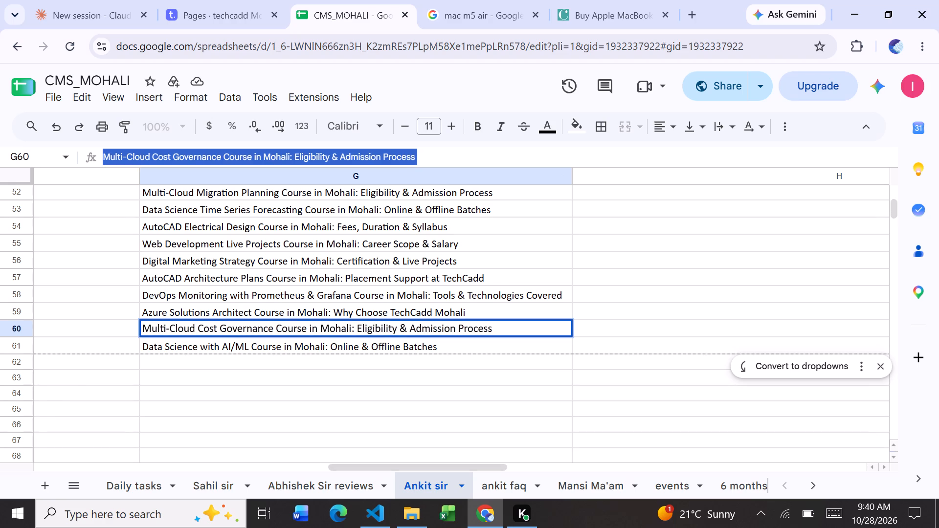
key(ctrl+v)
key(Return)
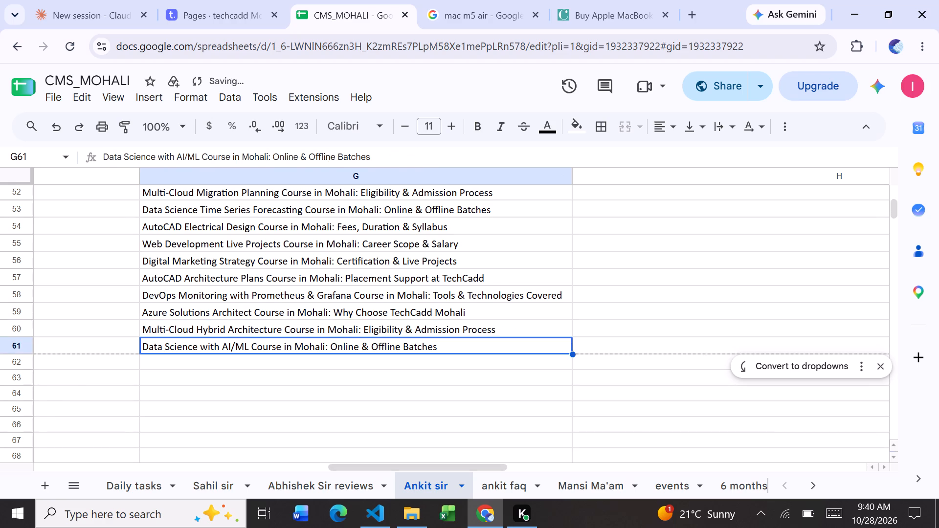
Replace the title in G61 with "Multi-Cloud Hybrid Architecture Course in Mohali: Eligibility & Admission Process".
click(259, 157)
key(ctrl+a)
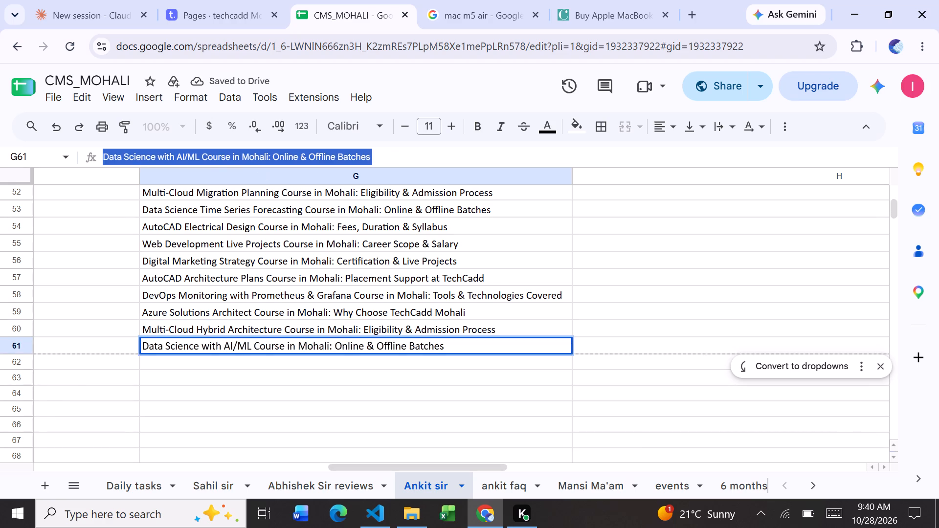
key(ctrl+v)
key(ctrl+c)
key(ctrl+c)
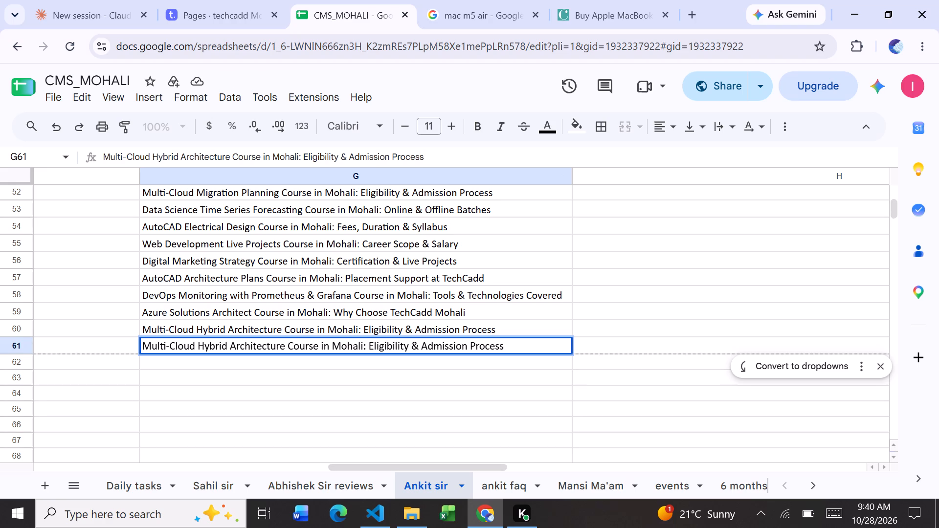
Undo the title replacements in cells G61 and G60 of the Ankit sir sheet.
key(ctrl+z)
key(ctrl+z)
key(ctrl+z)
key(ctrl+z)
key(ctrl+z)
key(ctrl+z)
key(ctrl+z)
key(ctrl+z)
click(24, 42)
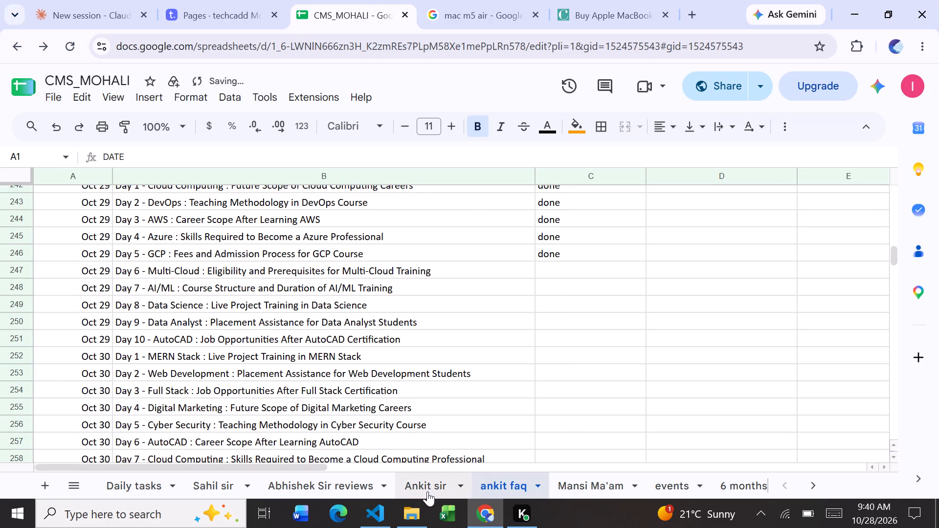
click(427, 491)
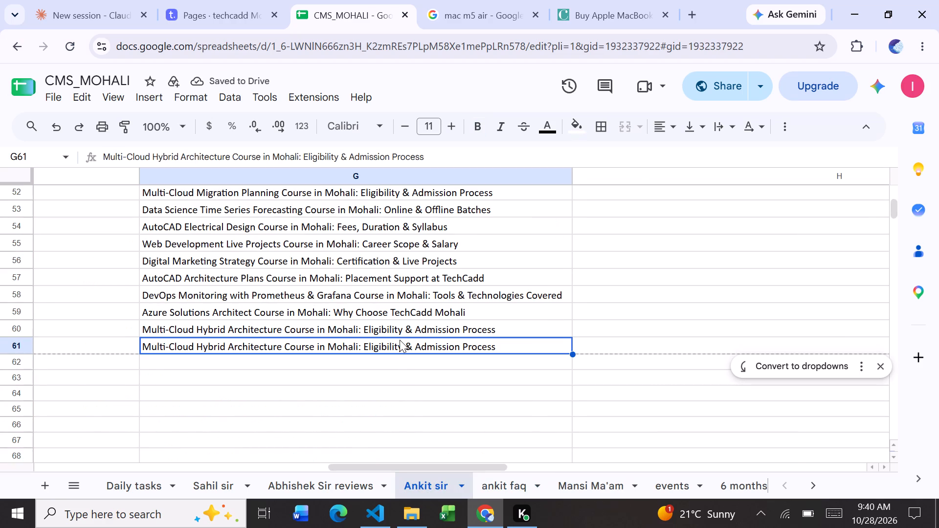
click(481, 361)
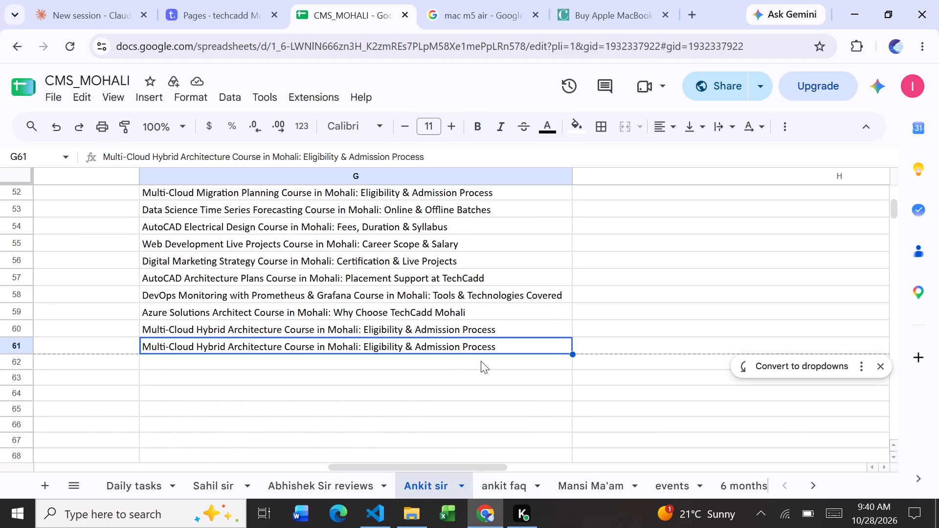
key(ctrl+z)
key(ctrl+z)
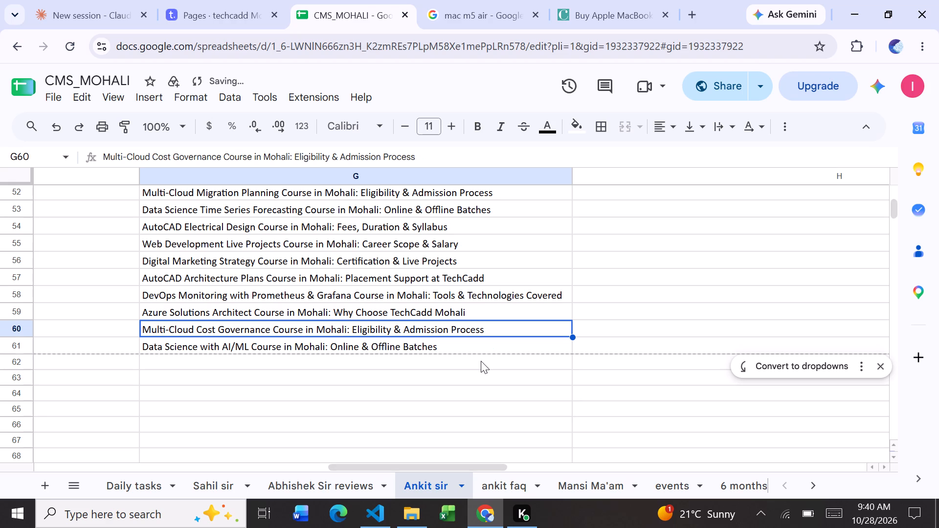
Select the G61 cell containing "Data Science with AI/ML Course in Mohali: Online & Offline Batches".
click(464, 348)
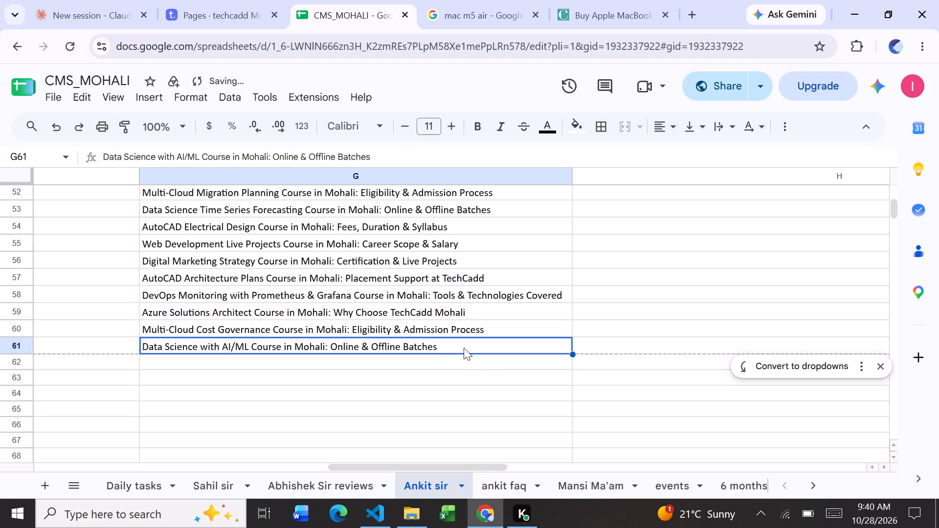
key(ctrl+a)
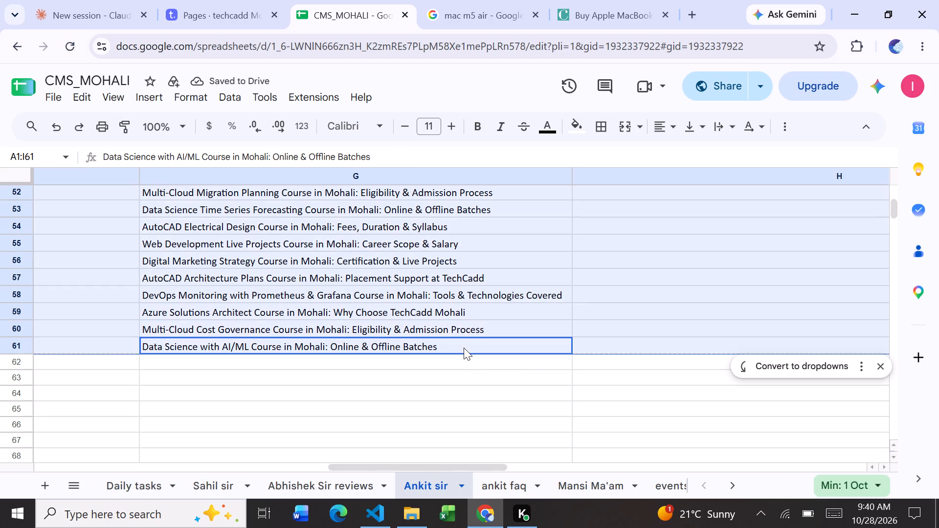
click(464, 348)
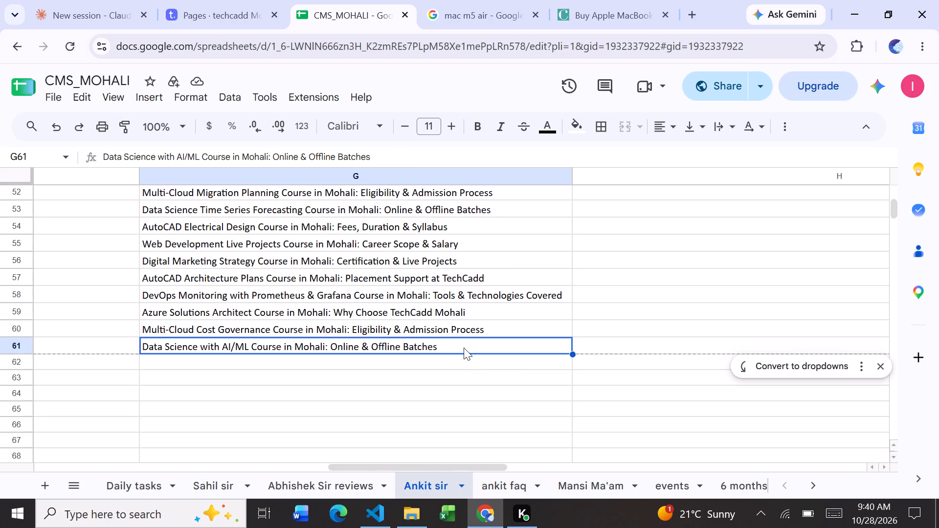
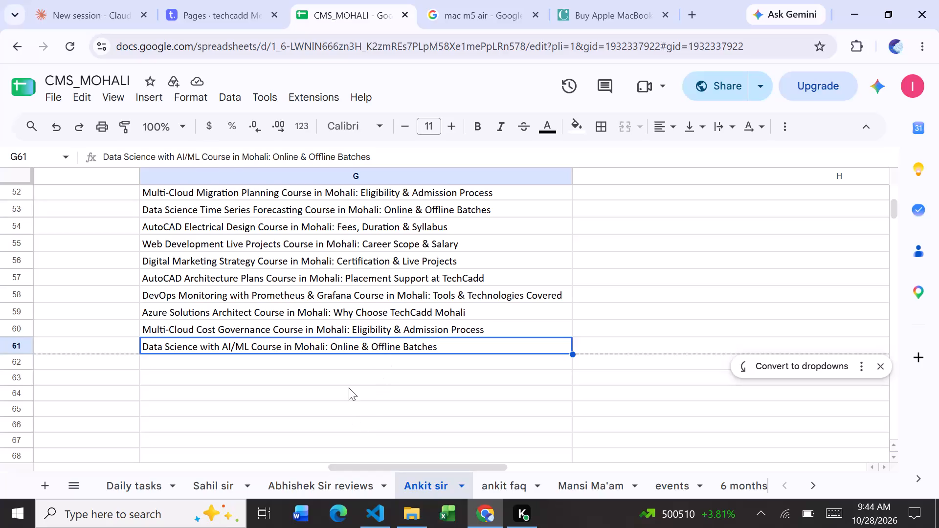
Copy the G61 title "Data Science with AI/ML Course in Mohali: Online & Offline Batches" into H27, replacing the note there.
click(365, 155)
key(ctrl+a)
key(ctrl+c)
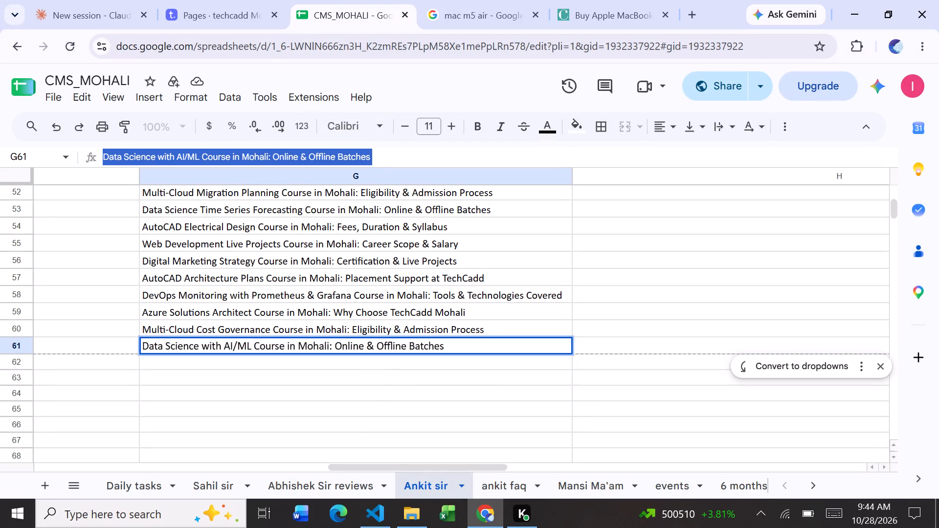
scroll(395, 292, up, 4)
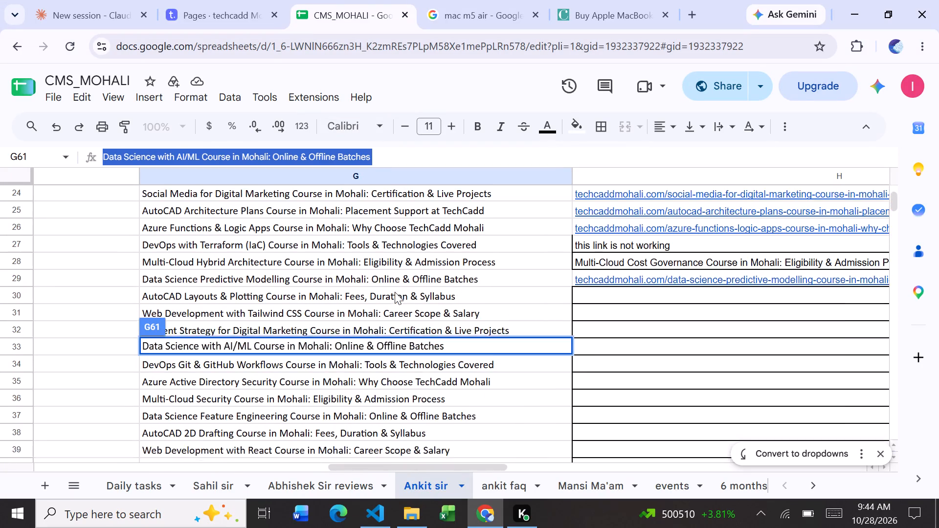
scroll(395, 292, up, 2)
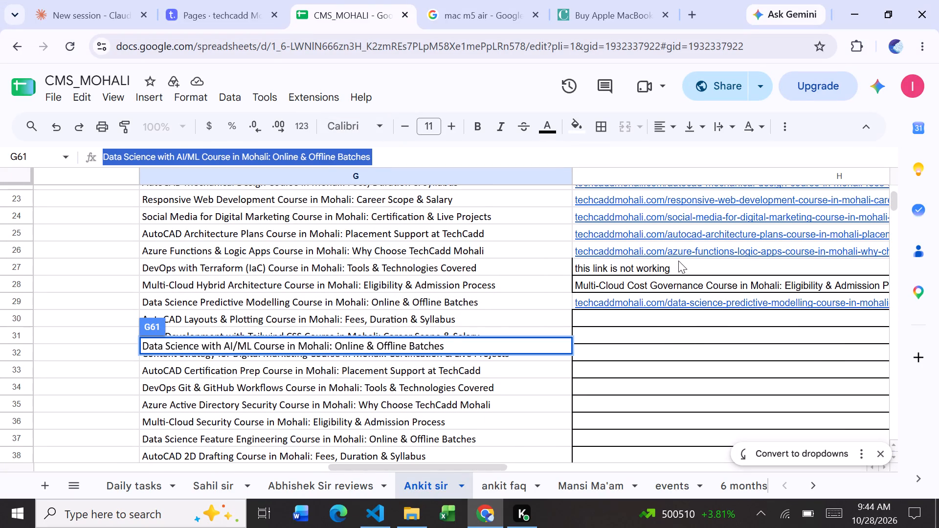
click(678, 261)
click(365, 155)
key(BackSpace)
key(BackSpace)
key(BackSpace)
key(BackSpace)
key(BackSpace)
key(BackSpace)
key(BackSpace)
key(BackSpace)
key(BackSpace)
key(BackSpace)
key(BackSpace)
key(BackSpace)
key(BackSpace)
key(BackSpace)
key(BackSpace)
key(BackSpace)
key(BackSpace)
key(BackSpace)
key(BackSpace)
key(BackSpace)
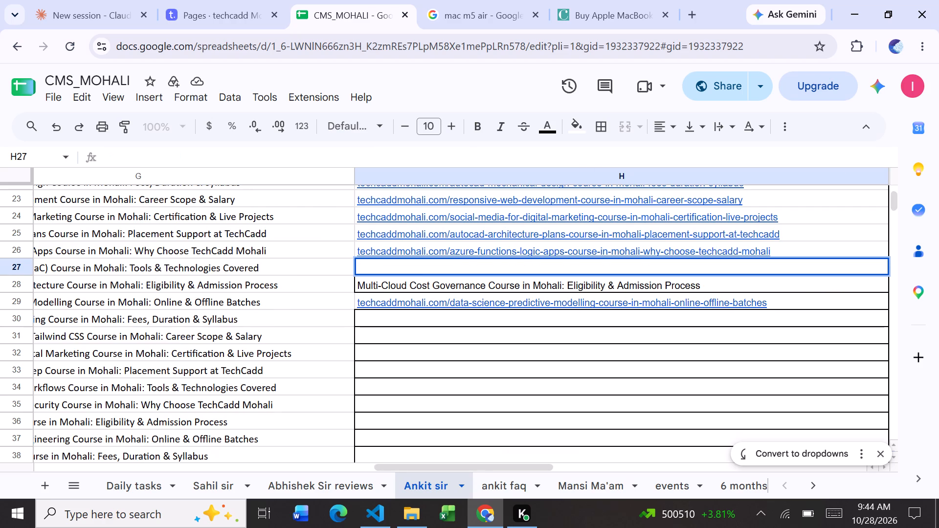
key(ctrl+v)
scroll(246, 207, right, 2)
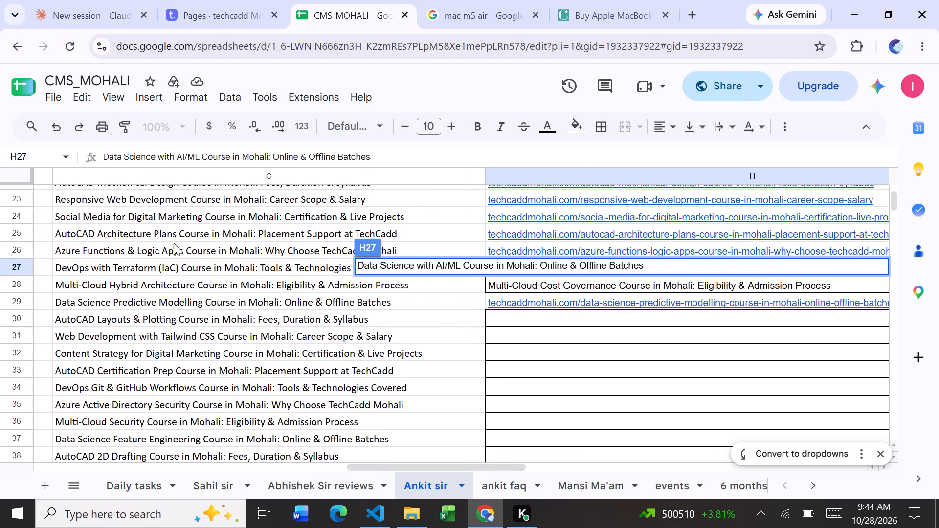
Replace the title in G61 with the G27 title "DevOps with Terraform (IaC) Course in Mohali: Tools & Technologies Covered".
click(117, 262)
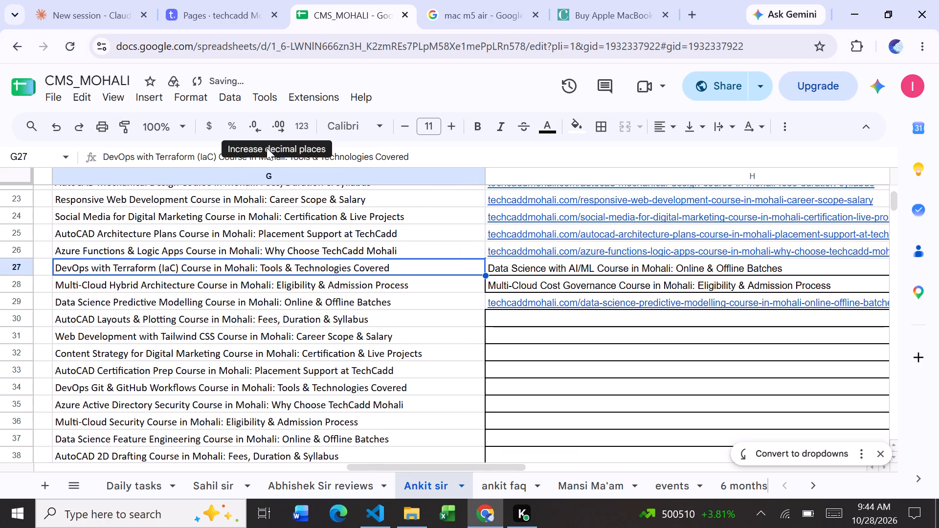
click(257, 156)
click(257, 156)
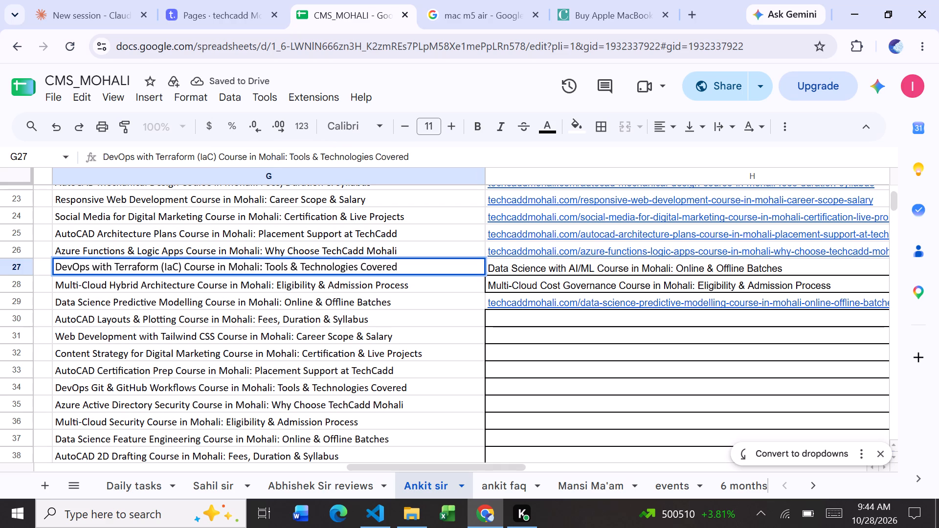
key(ctrl+a)
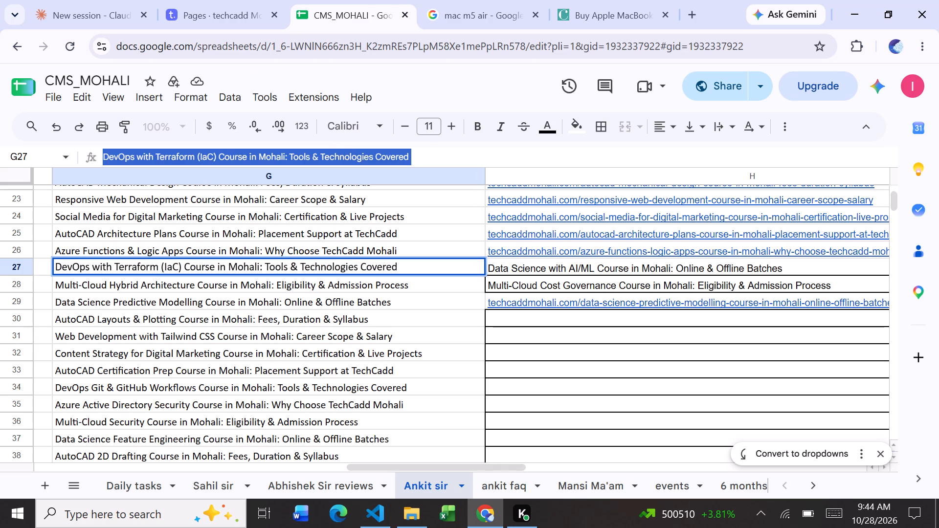
key(ctrl+c)
scroll(296, 278, down, 5)
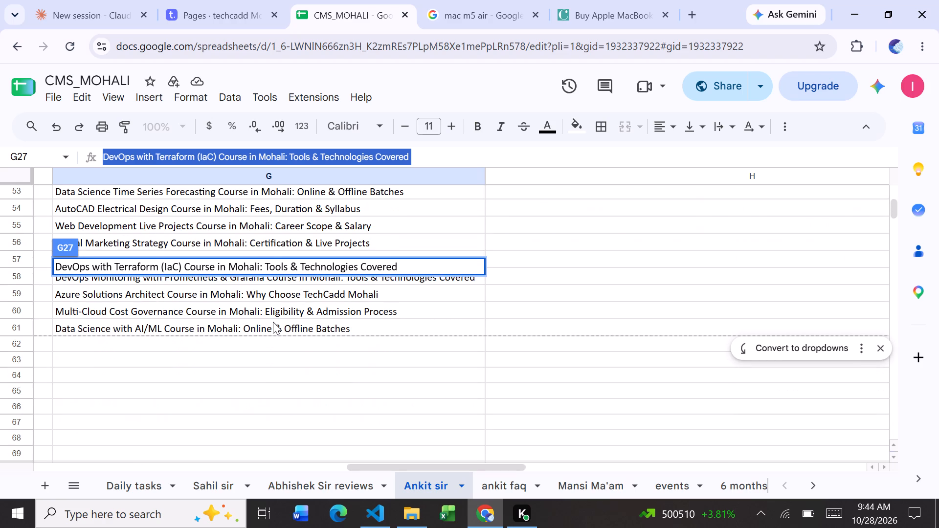
click(273, 322)
click(317, 159)
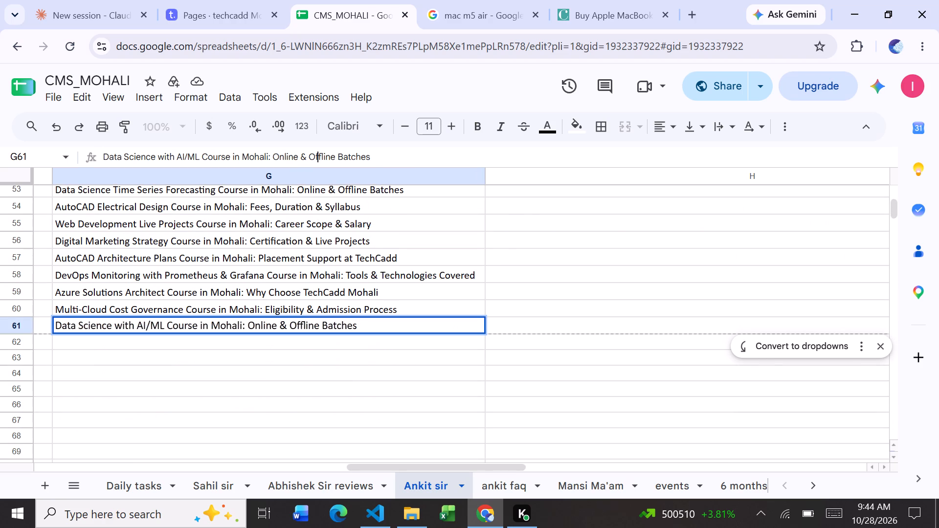
key(ctrl+a)
key(ctrl+v)
Clear the DevOps with Terraform (IaC) course title from cell G27.
scroll(320, 174, up, 1)
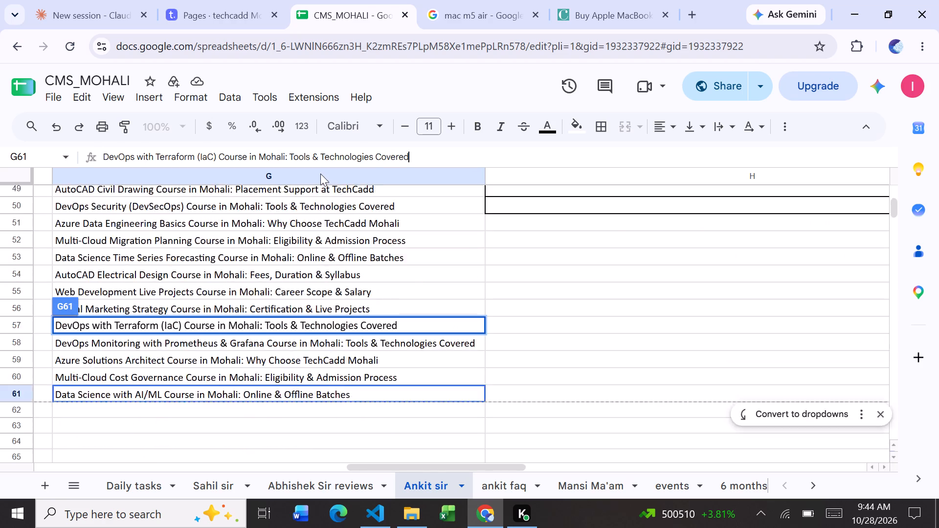
scroll(320, 174, up, 5)
scroll(414, 361, down, 1)
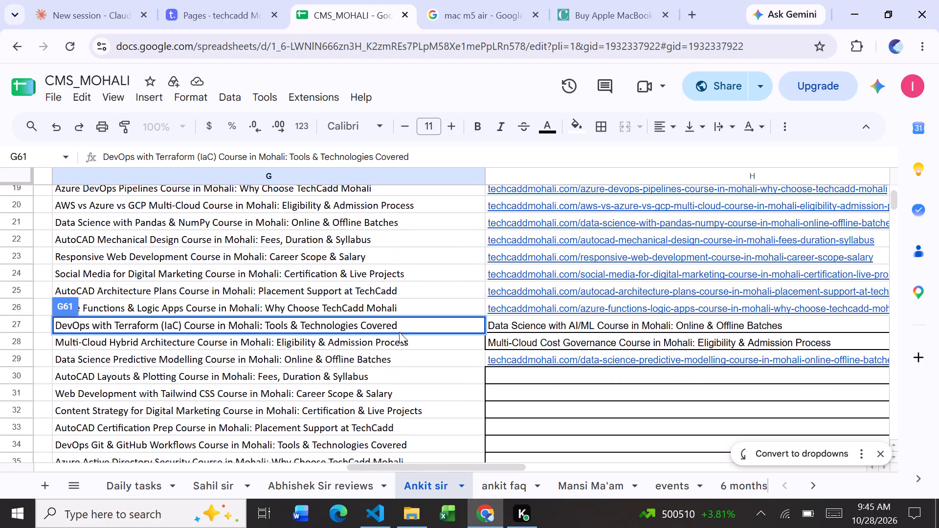
scroll(397, 312, down, 1)
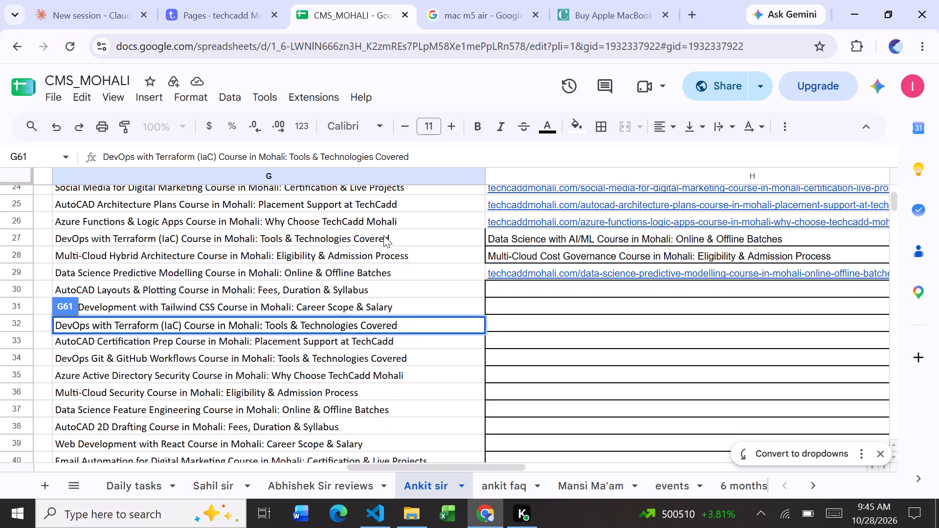
click(383, 235)
click(421, 162)
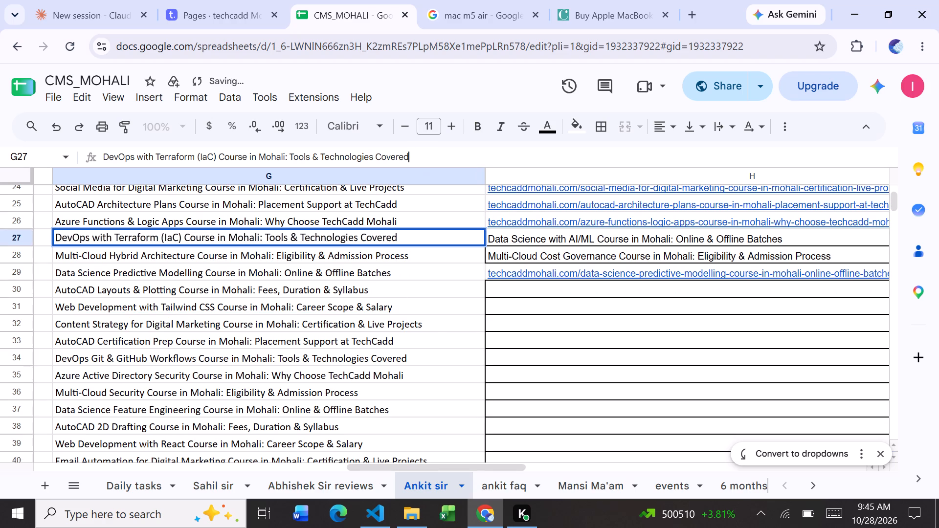
key(BackSpace)
key(BackSpace)
key(BackSpace)
key(BackSpace)
key(BackSpace)
key(BackSpace)
key(BackSpace)
key(BackSpace)
key(BackSpace)
key(BackSpace)
key(BackSpace)
key(BackSpace)
key(BackSpace)
key(BackSpace)
key(BackSpace)
key(BackSpace)
key(BackSpace)
key(BackSpace)
key(BackSpace)
key(BackSpace)
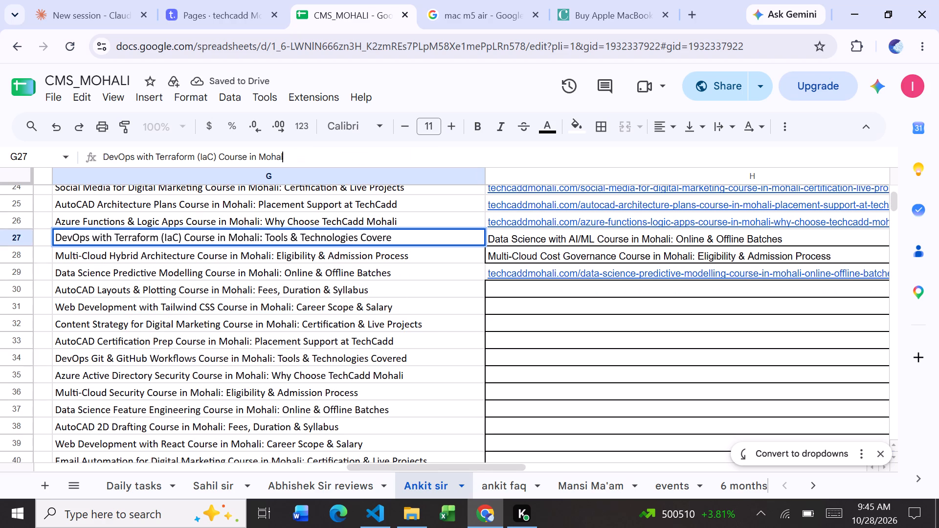
key(ctrl+a)
key(ctrl+BackSpace)
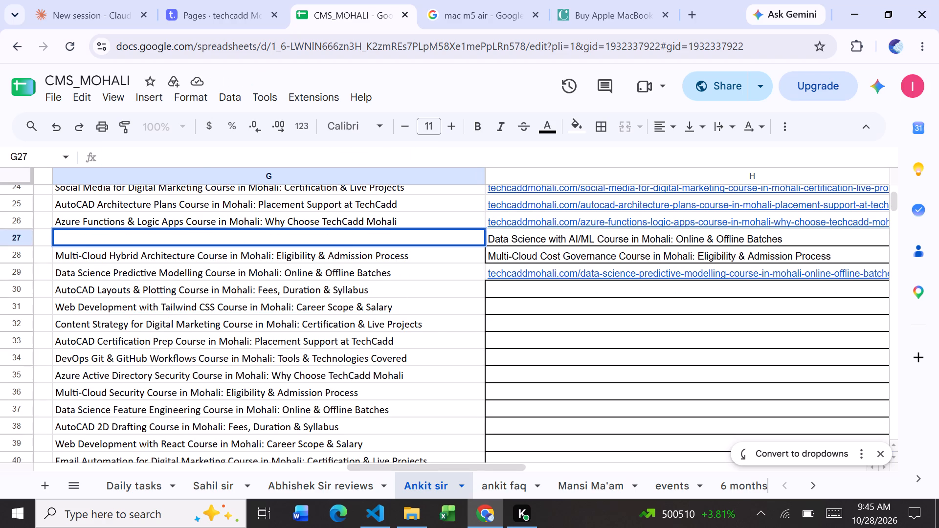
Copy the H27 title "Data Science with AI/ML Course in Mohali: Online & Offline Batches" into the empty cell G27.
click(541, 243)
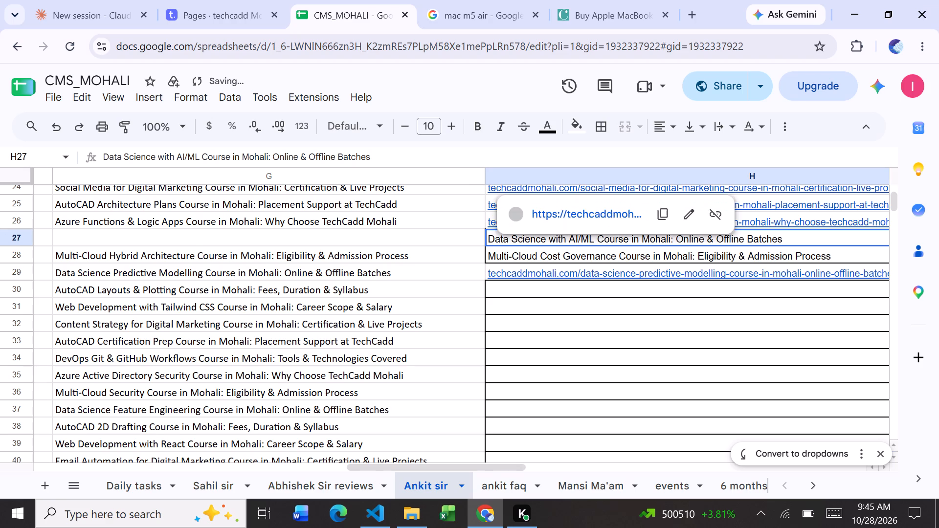
click(369, 151)
key(ctrl+a)
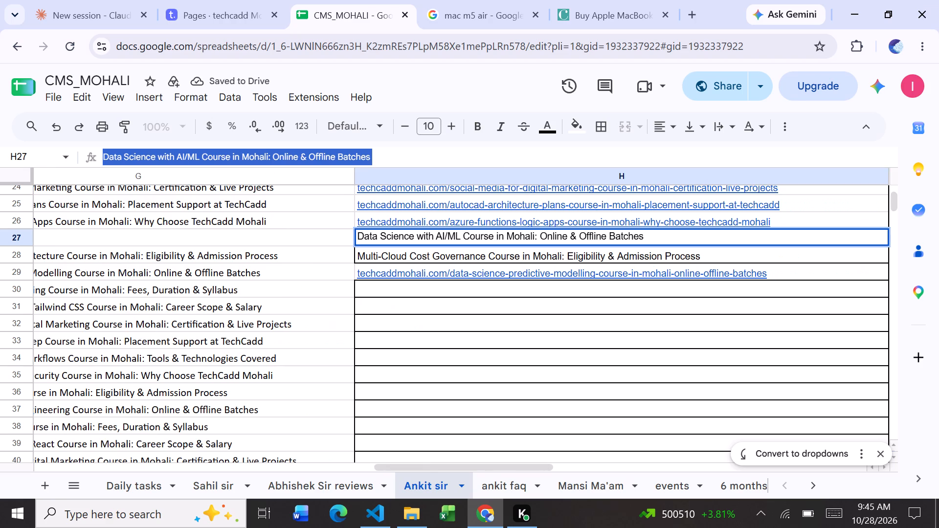
key(ctrl+c)
scroll(368, 327, right, 4)
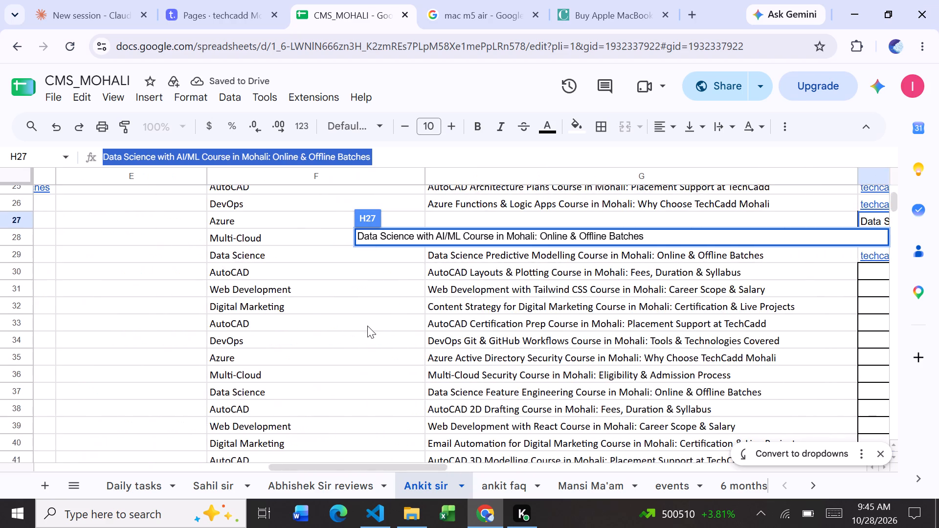
scroll(367, 326, up, 1)
click(498, 290)
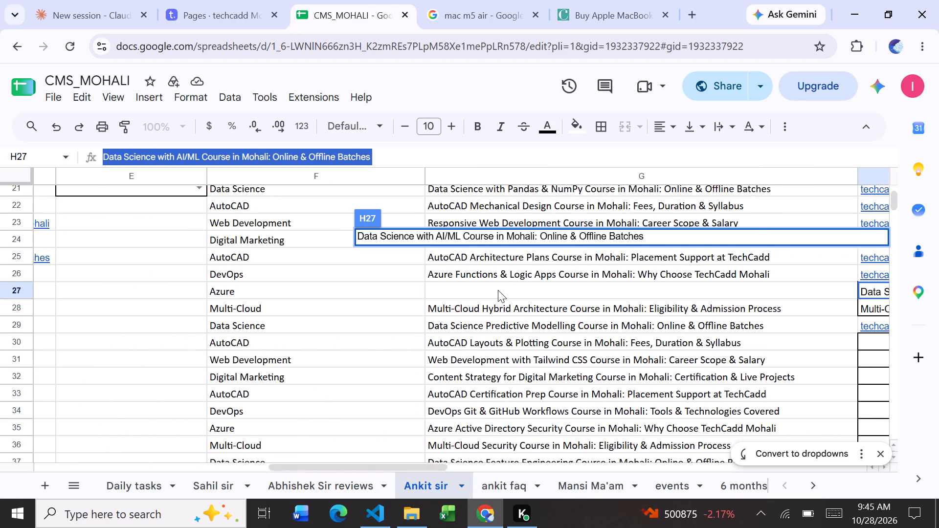
click(498, 290)
key(ctrl+v)
scroll(498, 290, left, 2)
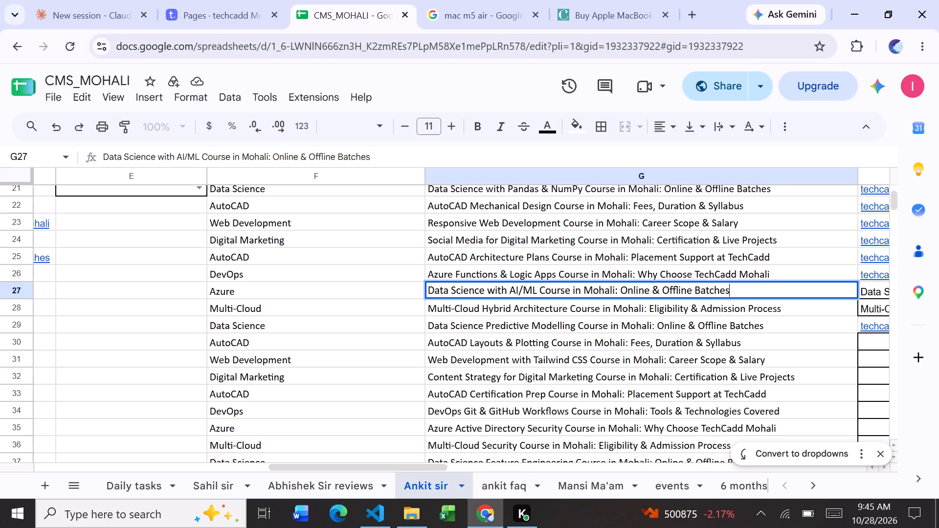
scroll(546, 318, left, 2)
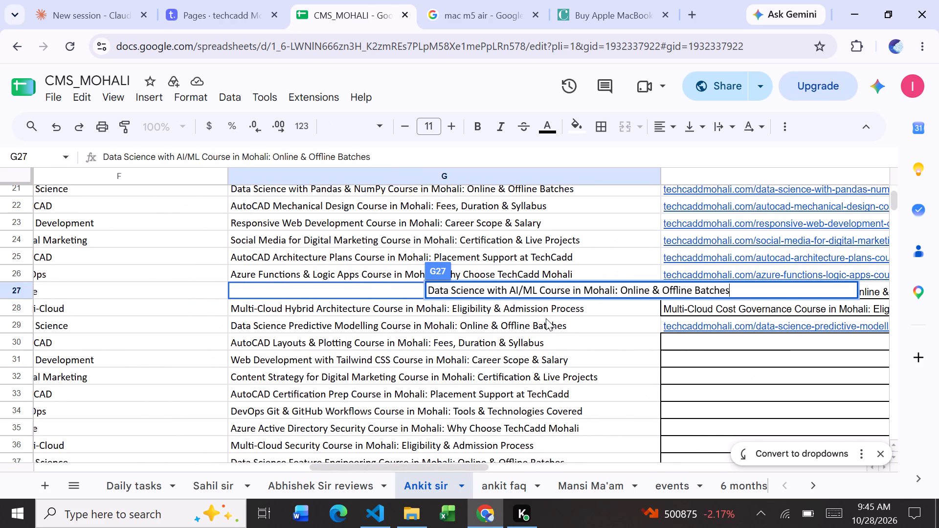
Clear the Multi-Cloud Hybrid Architecture course title from cell G28.
click(611, 302)
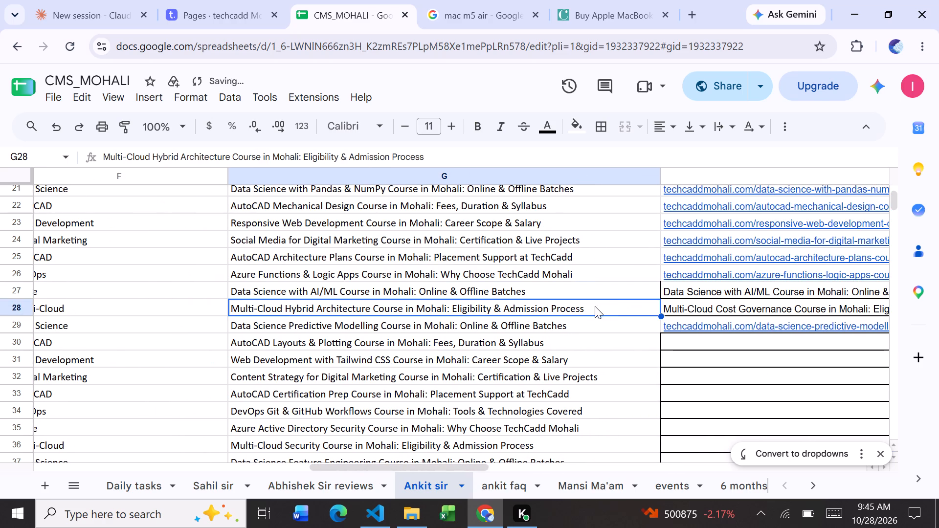
click(434, 159)
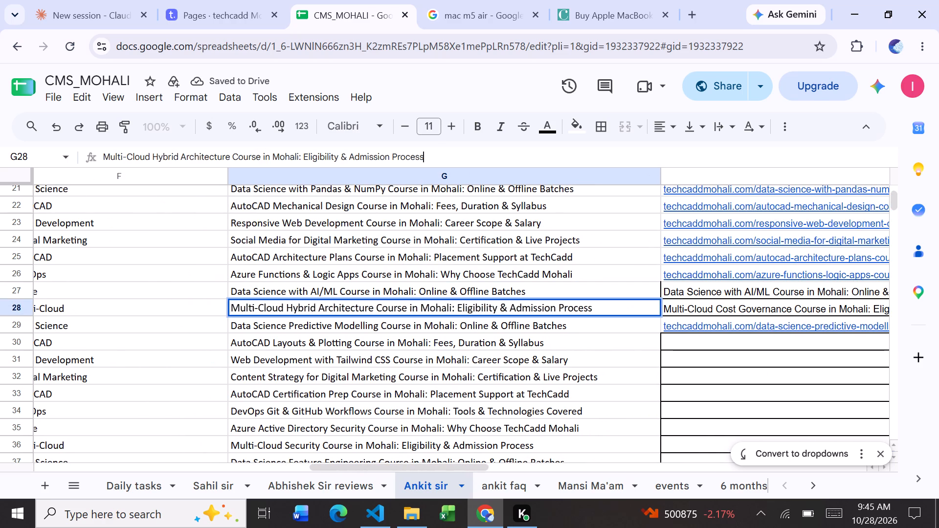
key(ctrl+a)
key(BackSpace)
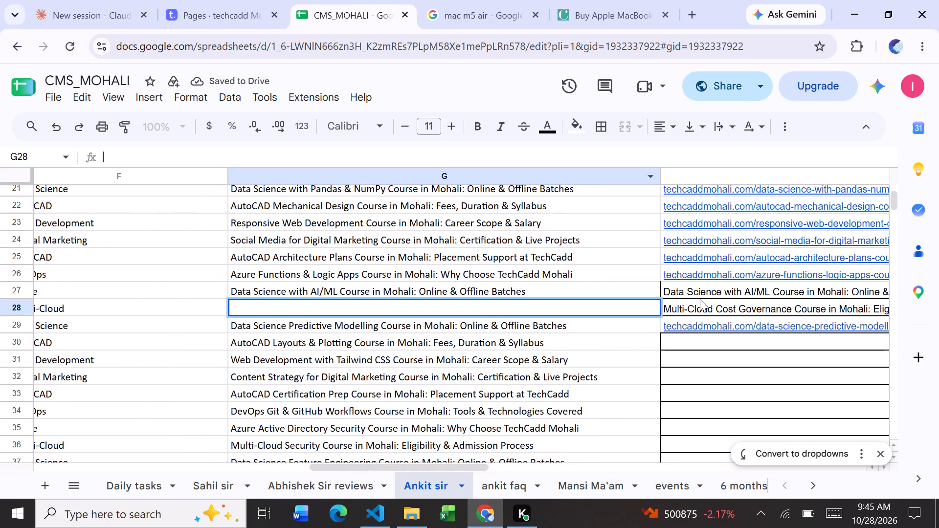
Copy the full title "Multi-Cloud Cost Governance Course in Mohali: Eligibility & Admission Process" from cell H28.
click(700, 306)
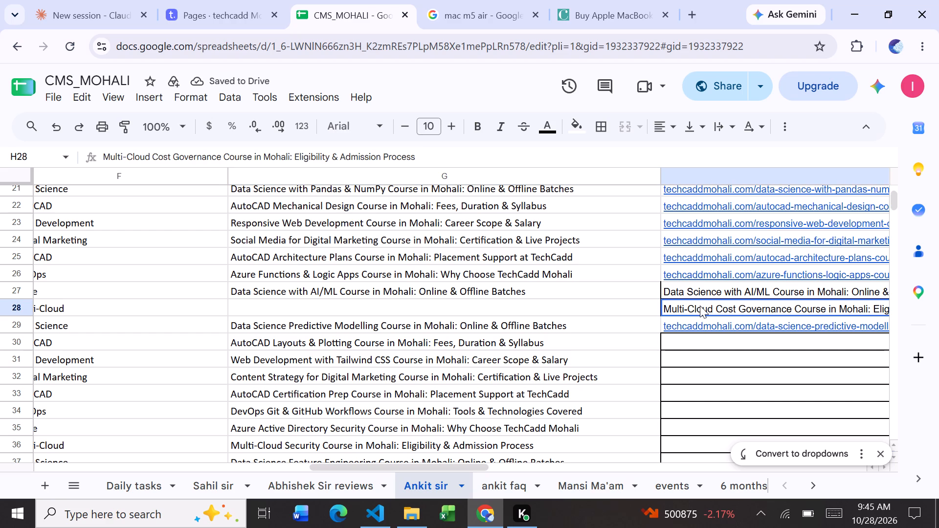
click(700, 306)
click(403, 158)
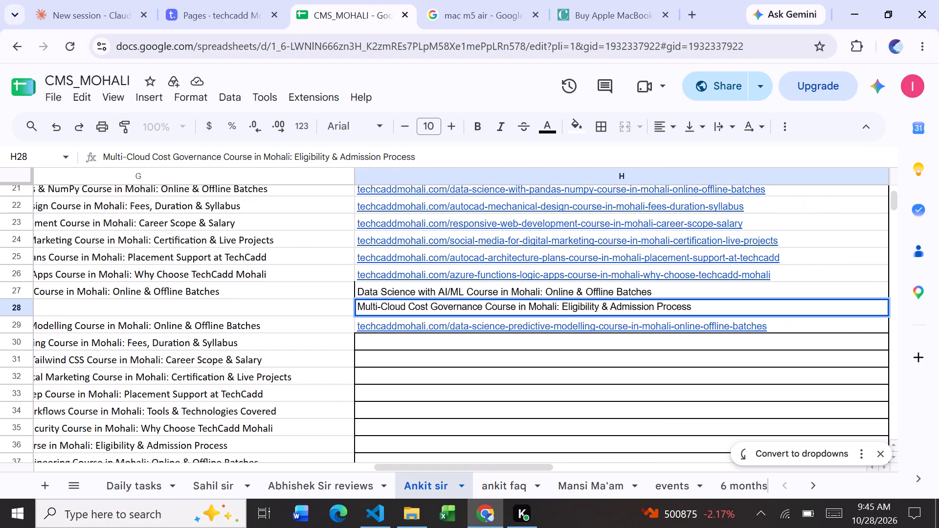
key(ctrl+a)
key(ctrl+c)
key(ctrl+c)
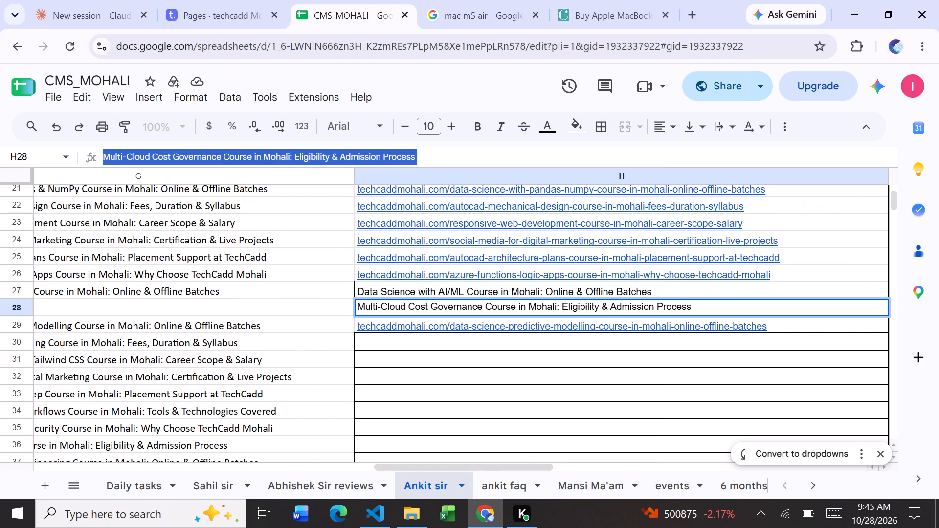
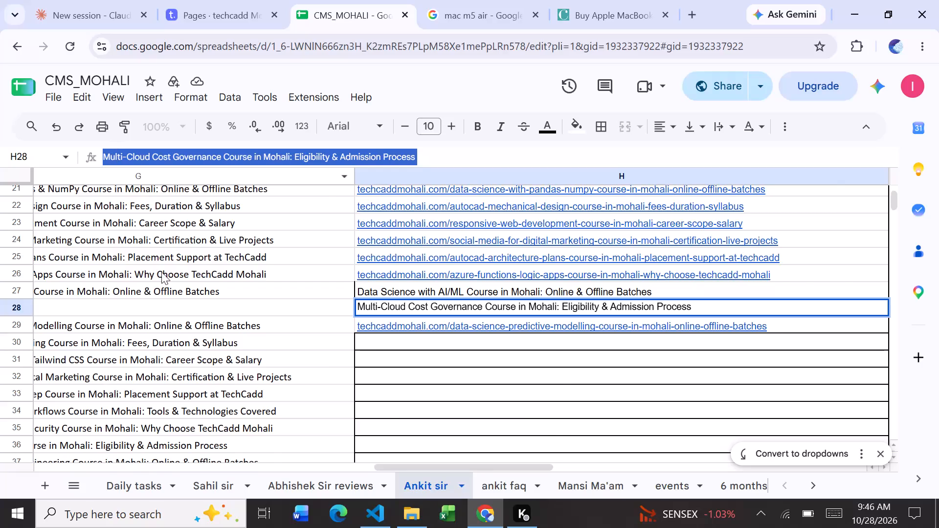
Paste the title "Multi-Cloud Cost Governance Course in Mohali: Eligibility & Admission Process" into the empty cell G28.
scroll(161, 272, right, 3)
click(157, 307)
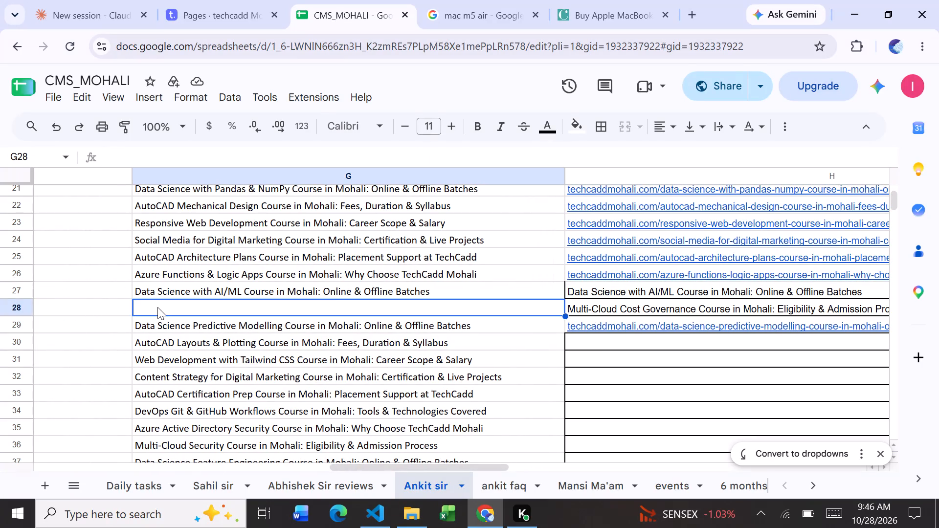
key(ctrl+v)
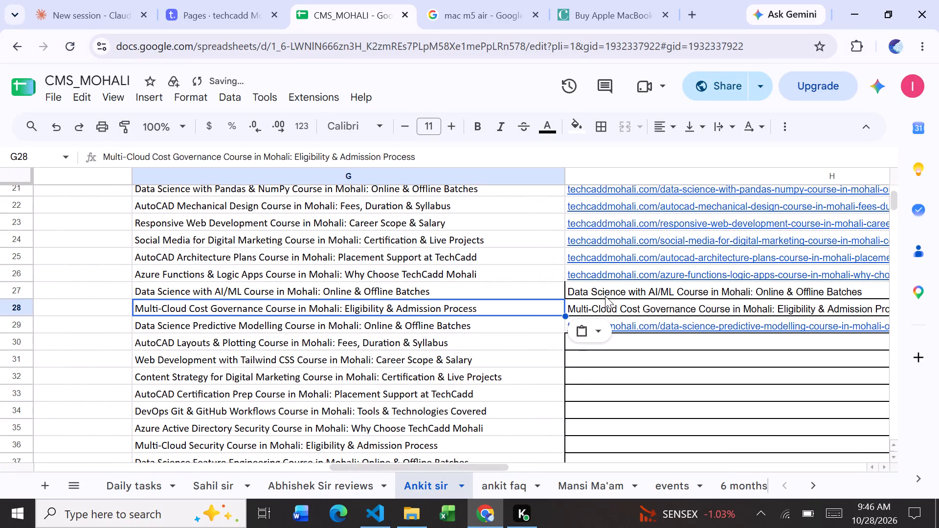
Clear the Multi-Cloud Cost Governance course title from cell H28.
click(611, 291)
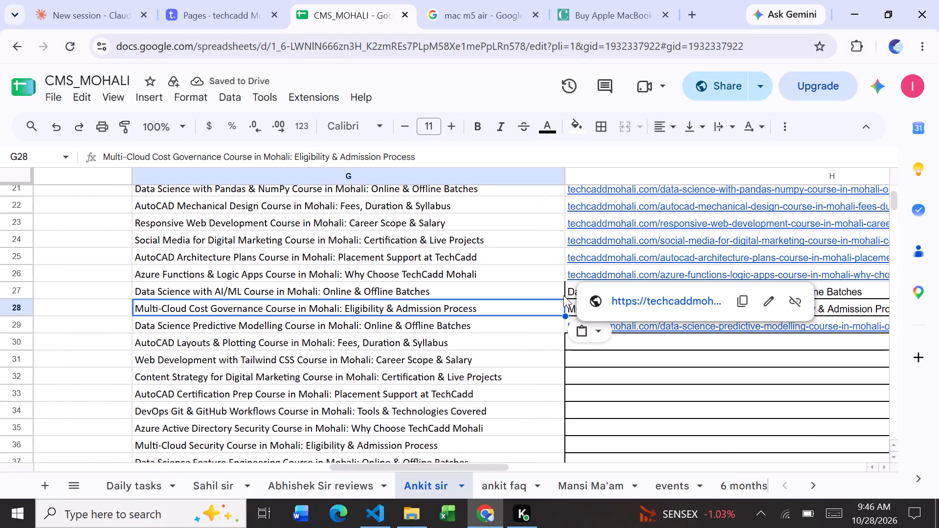
click(579, 308)
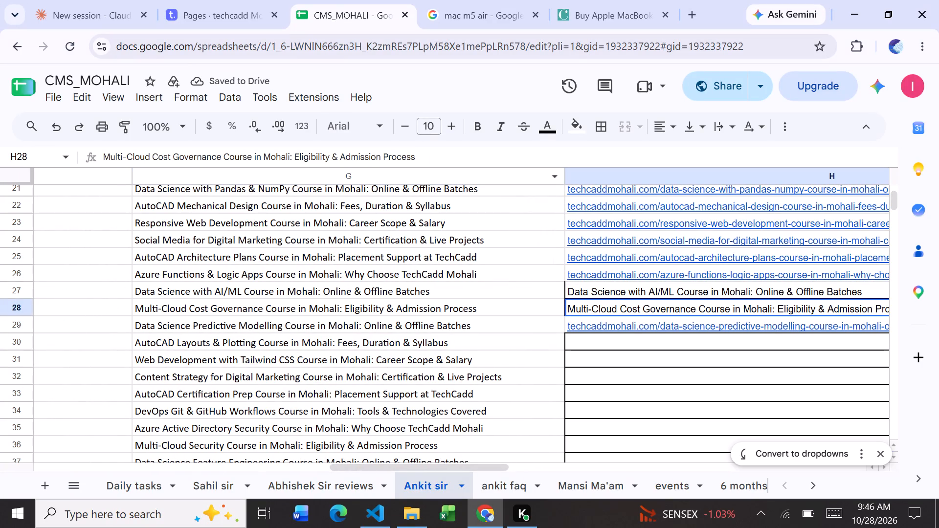
click(400, 155)
key(ctrl+a)
key(BackSpace)
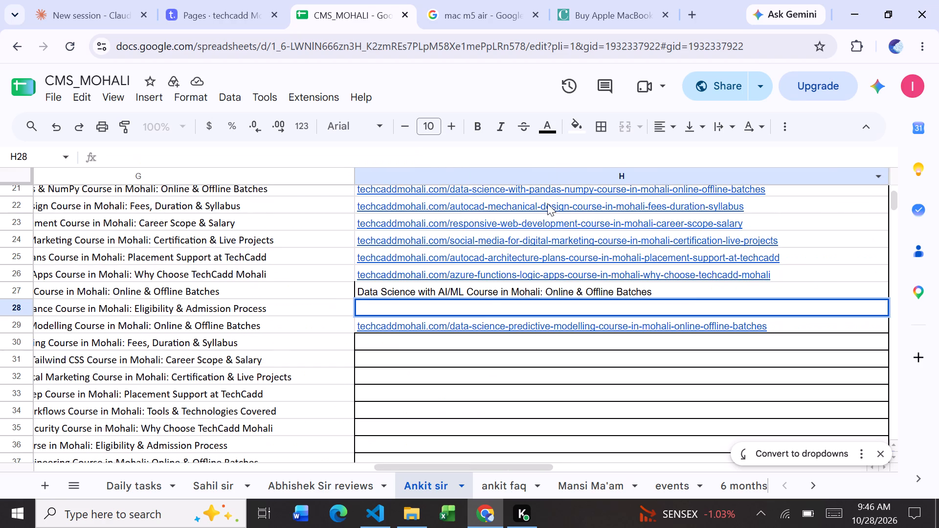
Clear the Data Science with AI/ML course title from cell H27.
click(488, 292)
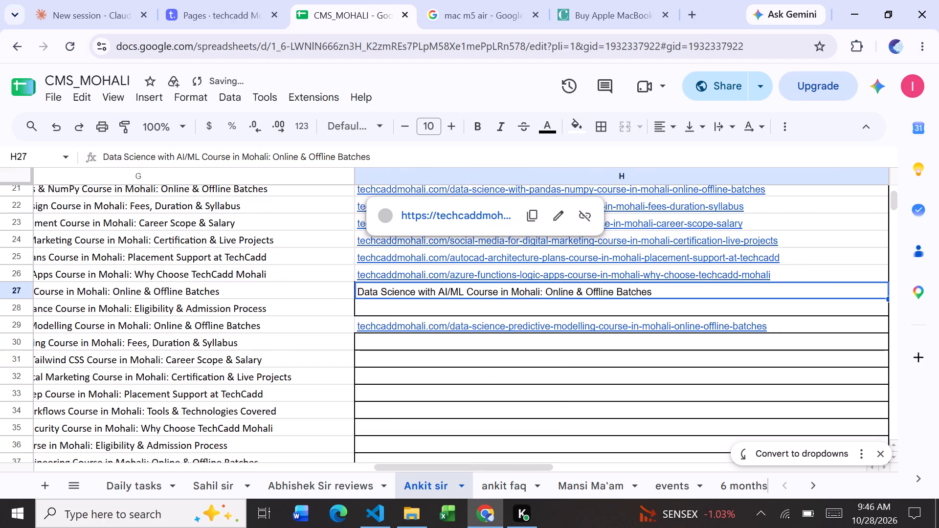
click(375, 149)
key(ctrl+a)
key(BackSpace)
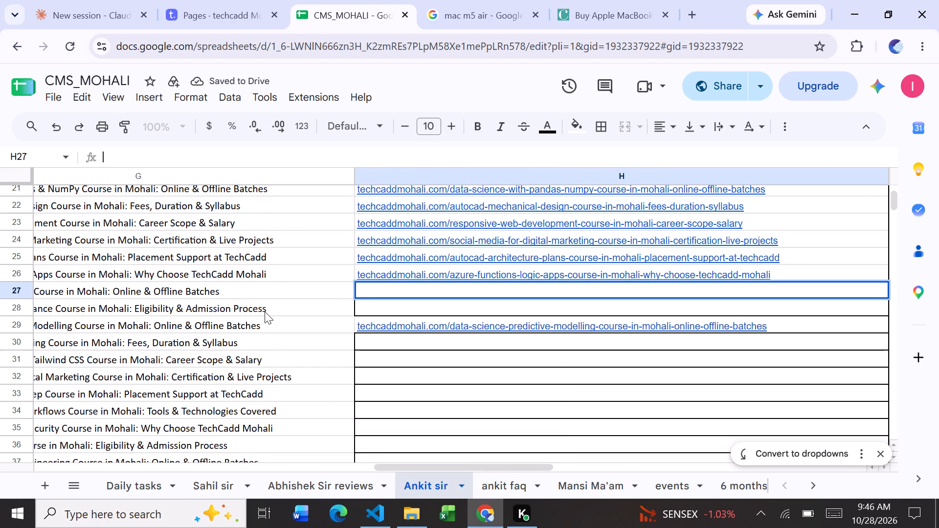
Search the CMS pages for the G27 title "Data Science with AI/ML Course in Mohali: Online & Offline Batches" and open that page for editing.
click(233, 294)
click(288, 149)
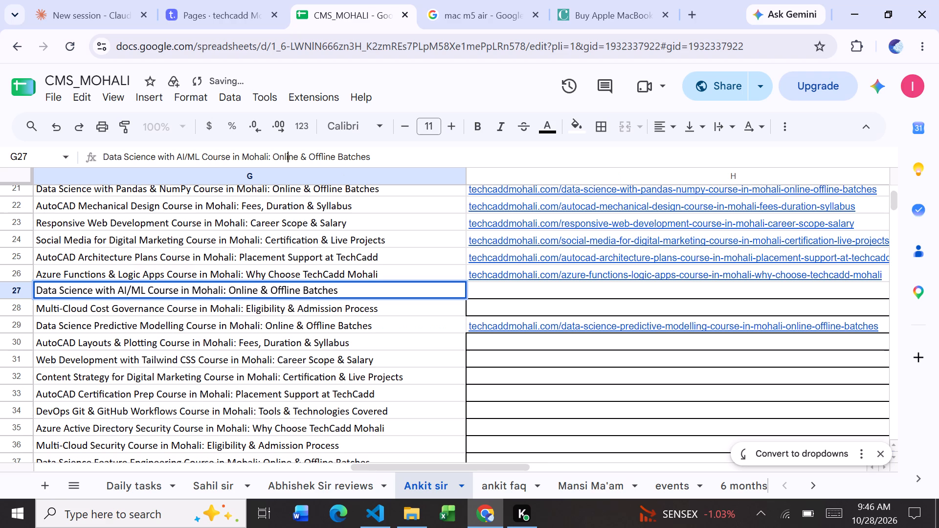
key(ctrl+a)
key(ctrl+c)
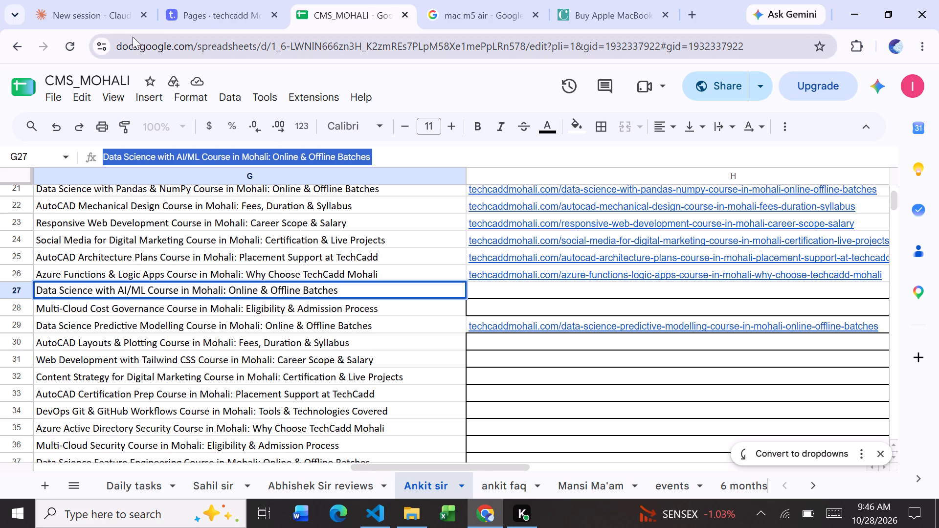
click(206, 12)
click(366, 193)
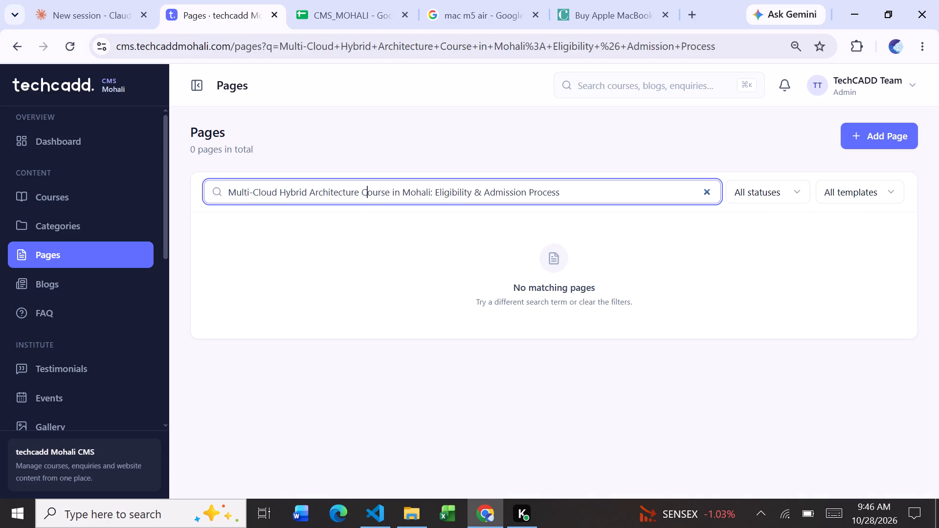
key(ctrl+v)
key(ctrl+a)
key(ctrl+v)
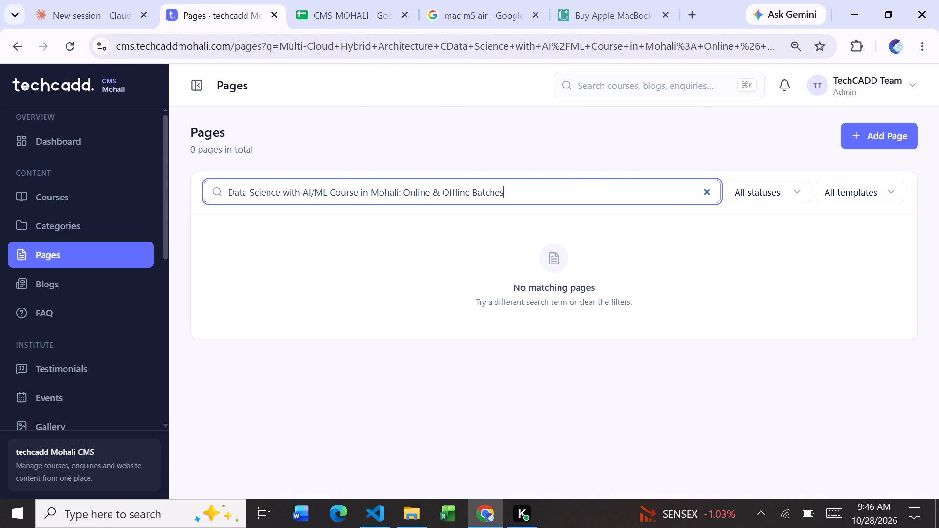
click(420, 257)
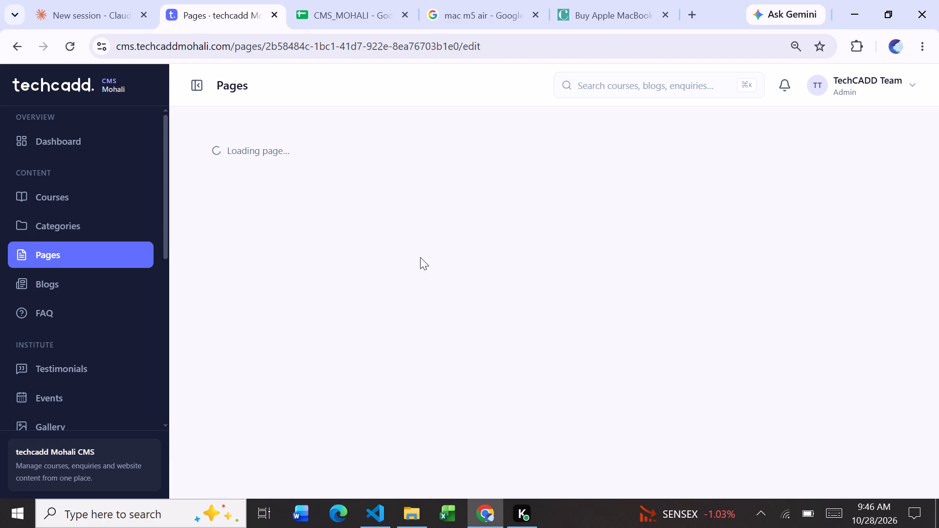
Set the Data Science with AI/ML page's publishing status to Published.
scroll(419, 343, down, 4)
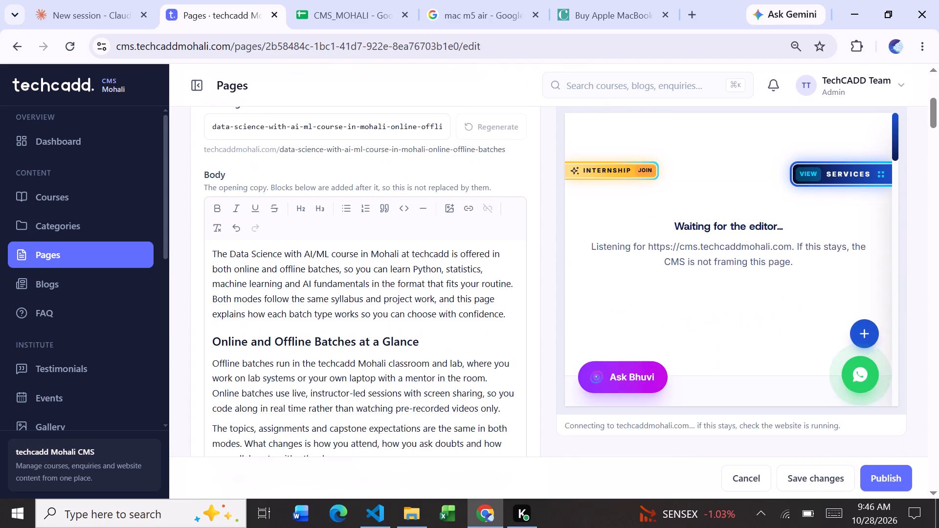
scroll(642, 344, down, 13)
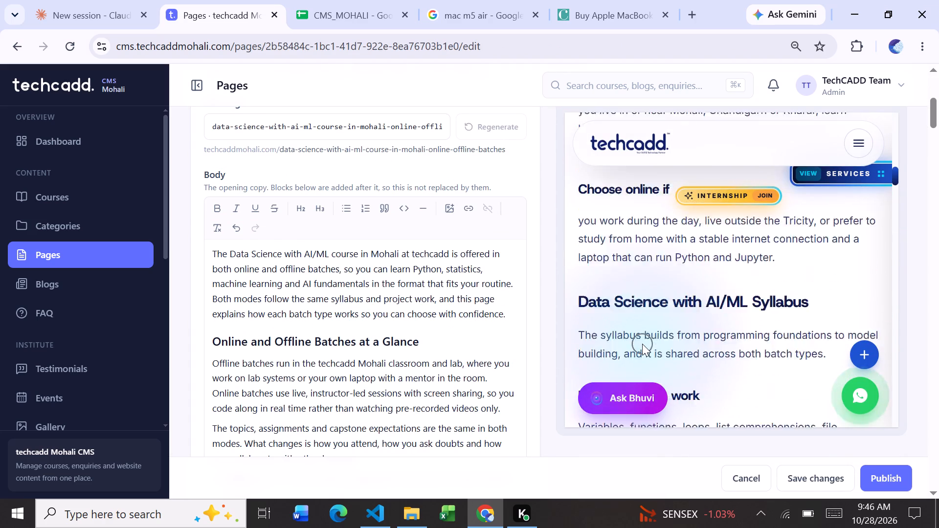
scroll(642, 344, down, 5)
scroll(236, 302, down, 3)
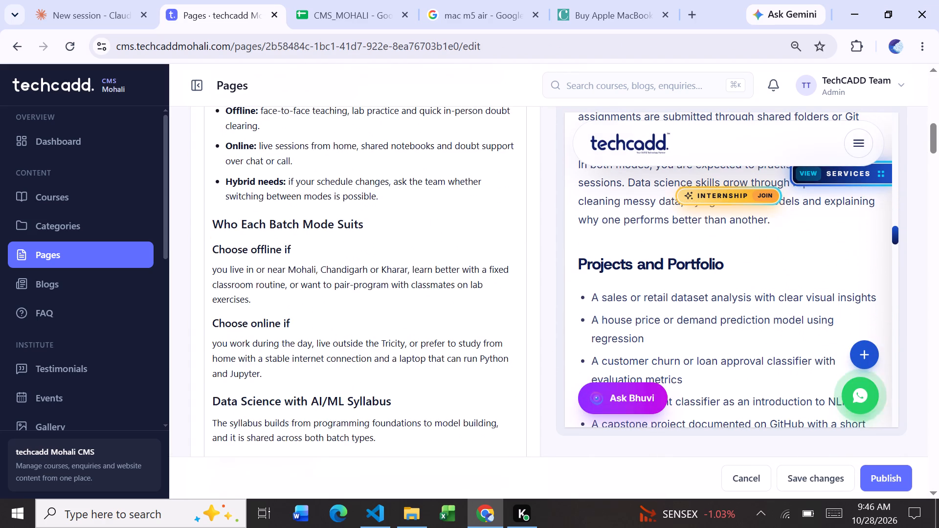
scroll(314, 294, down, 13)
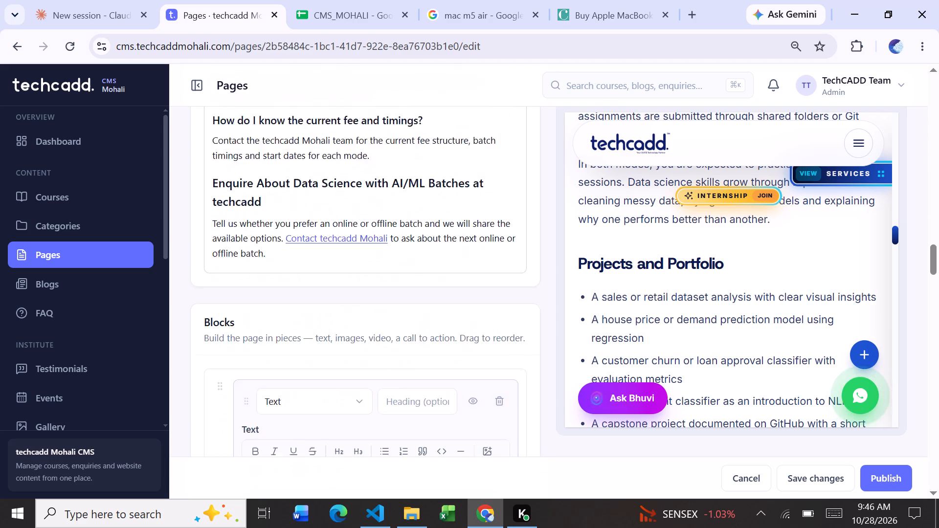
scroll(314, 294, down, 14)
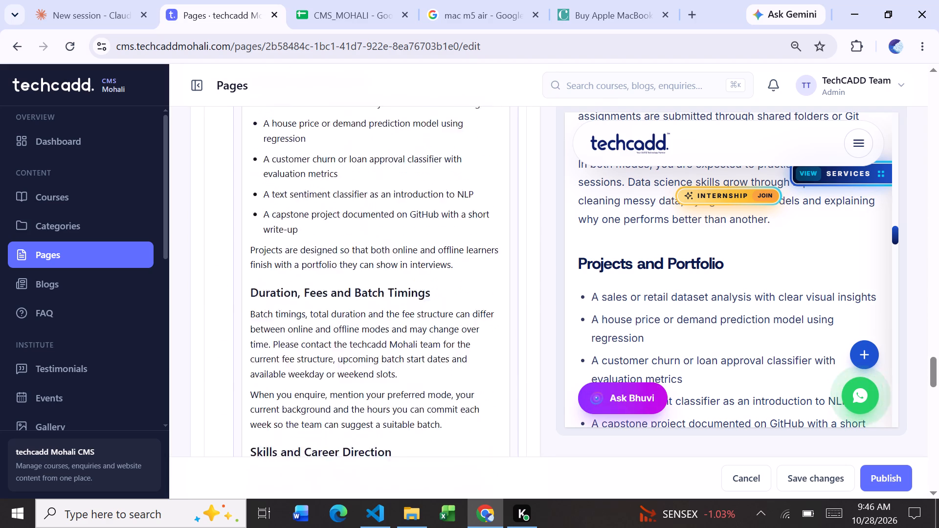
scroll(314, 294, down, 14)
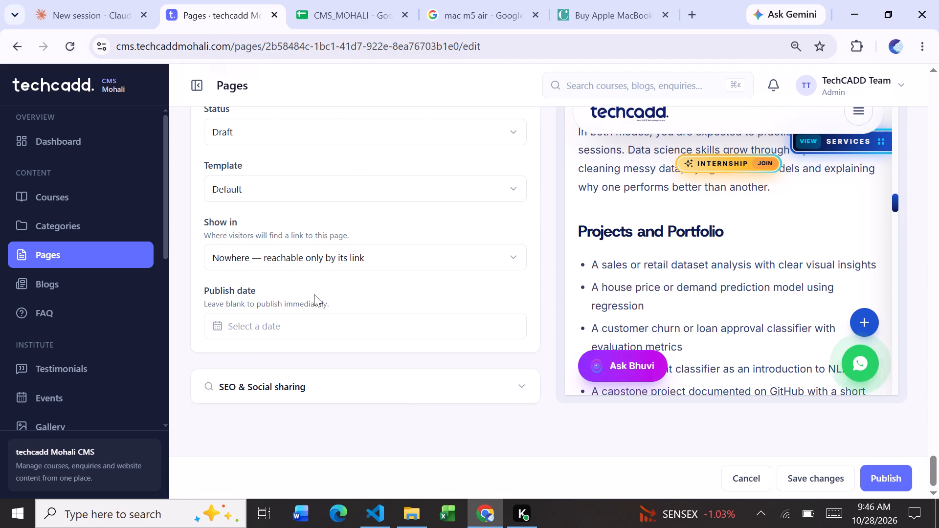
scroll(314, 294, down, 5)
scroll(296, 332, up, 1)
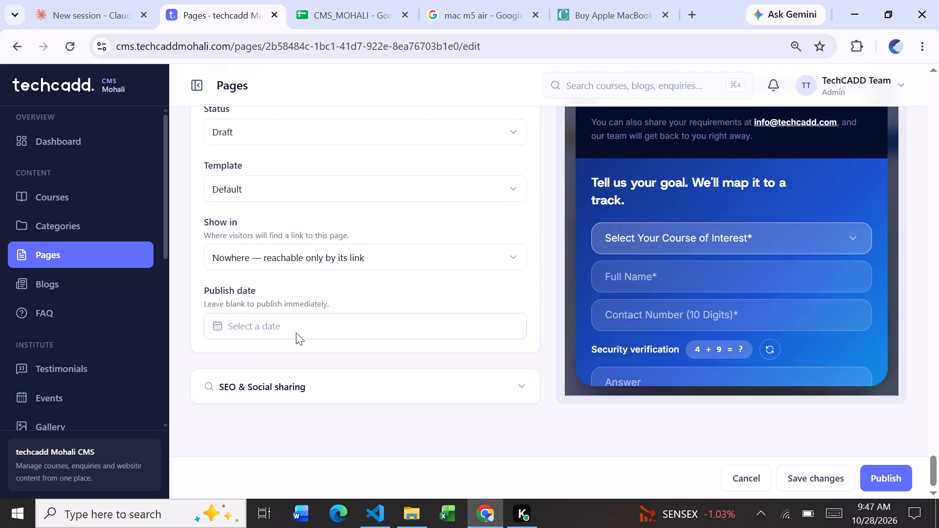
scroll(296, 332, up, 2)
scroll(245, 406, down, 1)
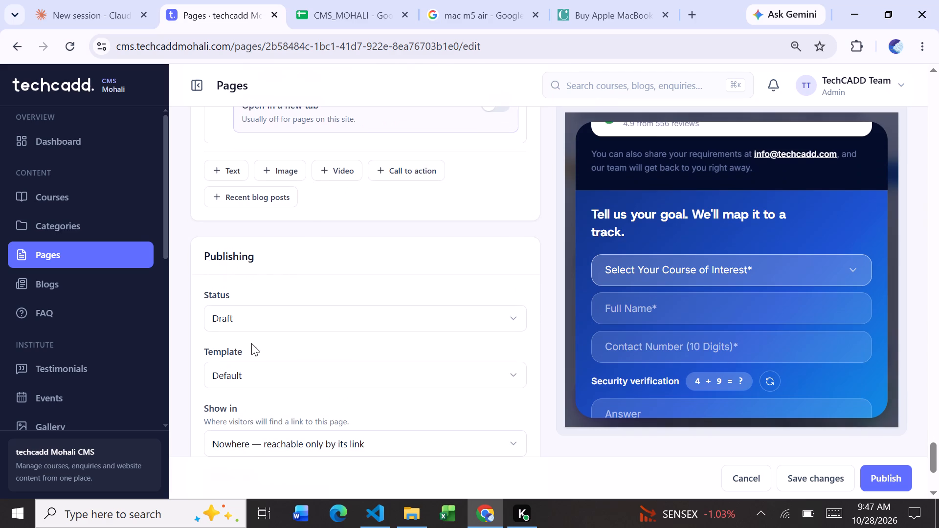
click(260, 315)
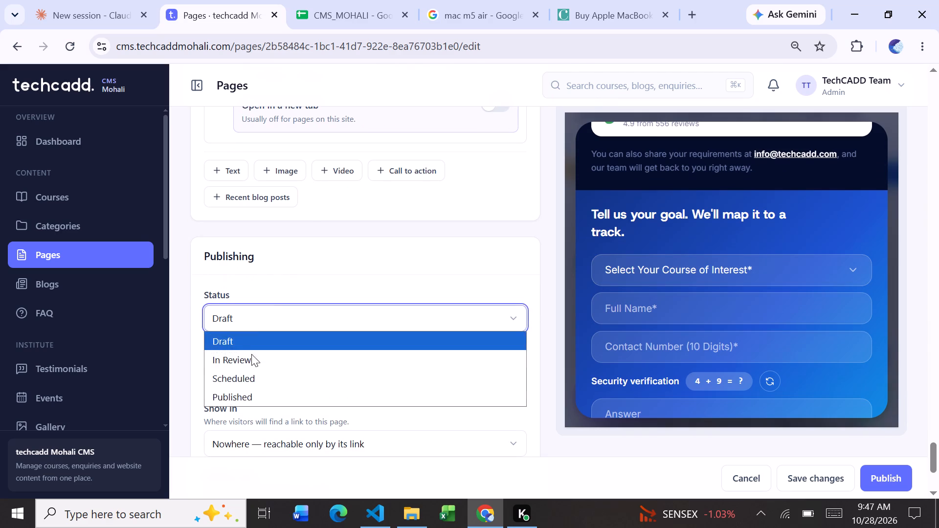
click(241, 394)
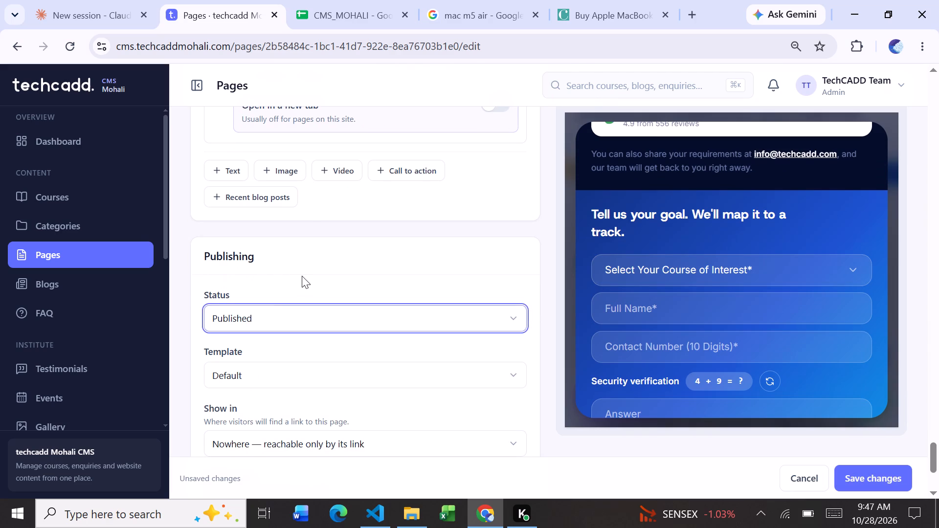
Review the Data Science with AI/ML page's title, URL slug, body copy and existing content blocks.
scroll(302, 276, up, 7)
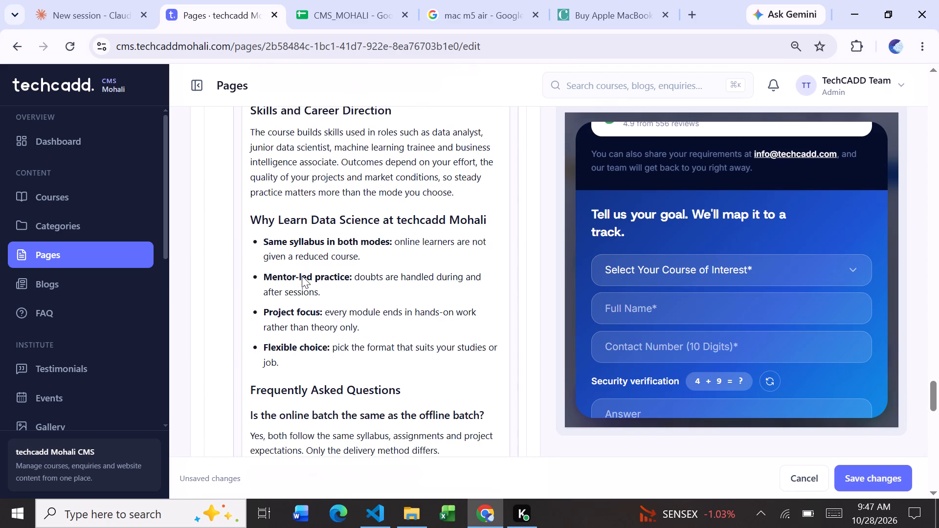
scroll(302, 276, up, 7)
scroll(302, 276, down, 4)
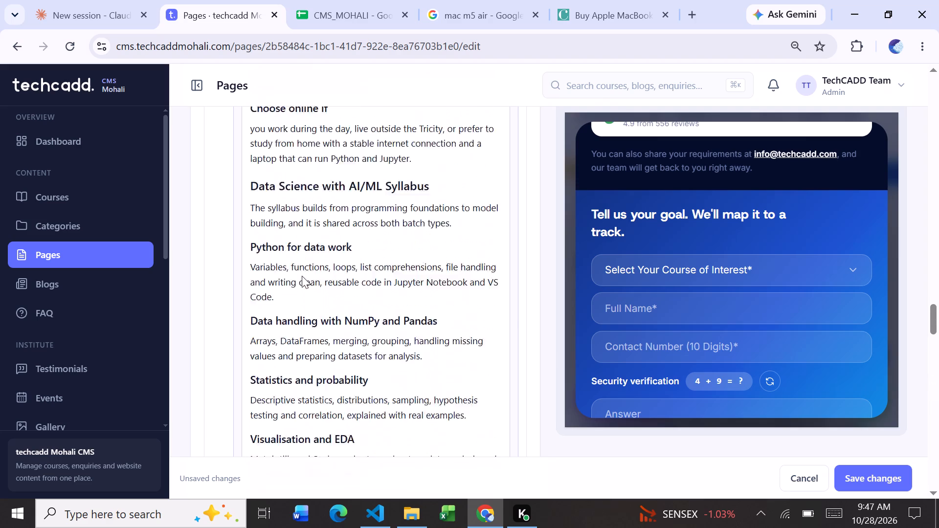
scroll(302, 276, down, 6)
scroll(302, 276, up, 12)
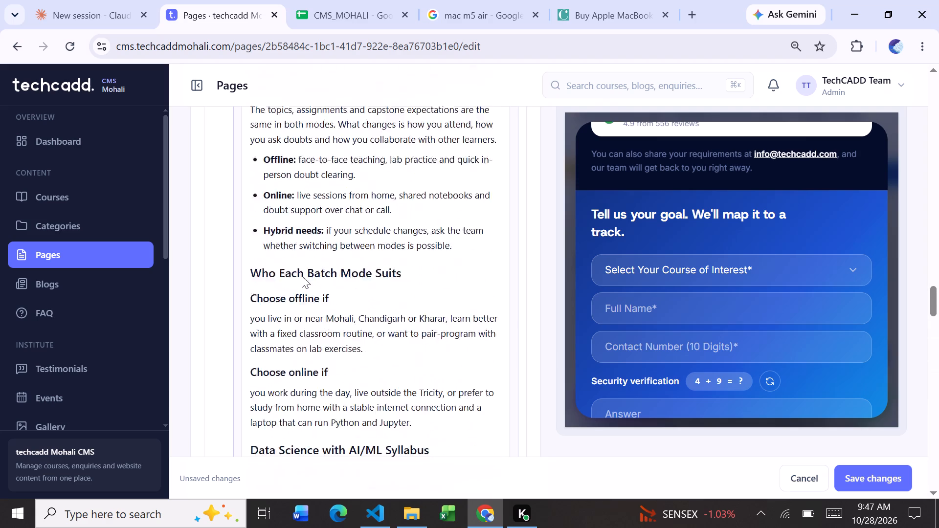
scroll(302, 276, up, 18)
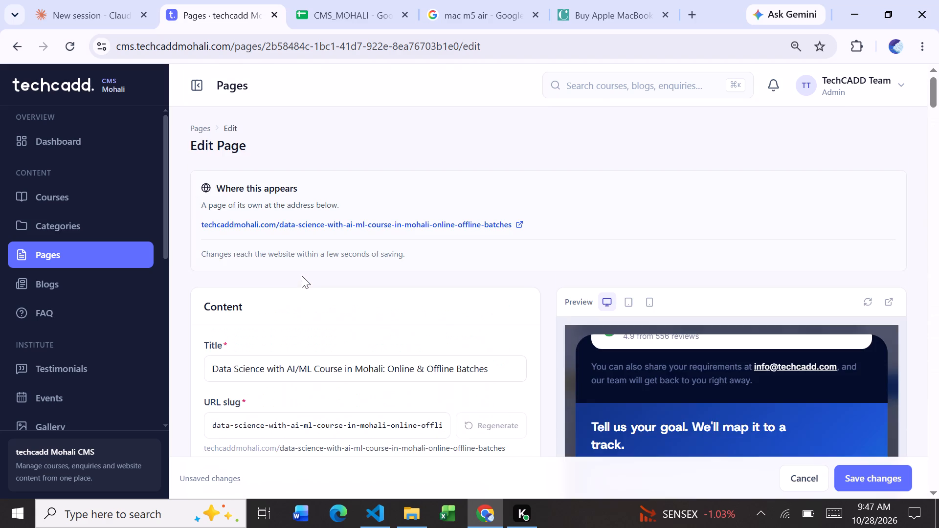
scroll(314, 327, down, 14)
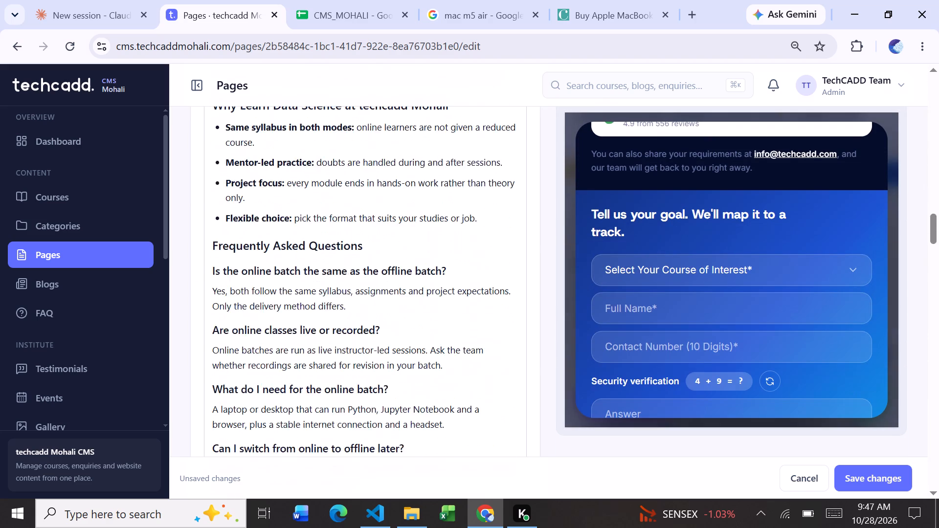
scroll(314, 327, down, 8)
scroll(271, 289, down, 2)
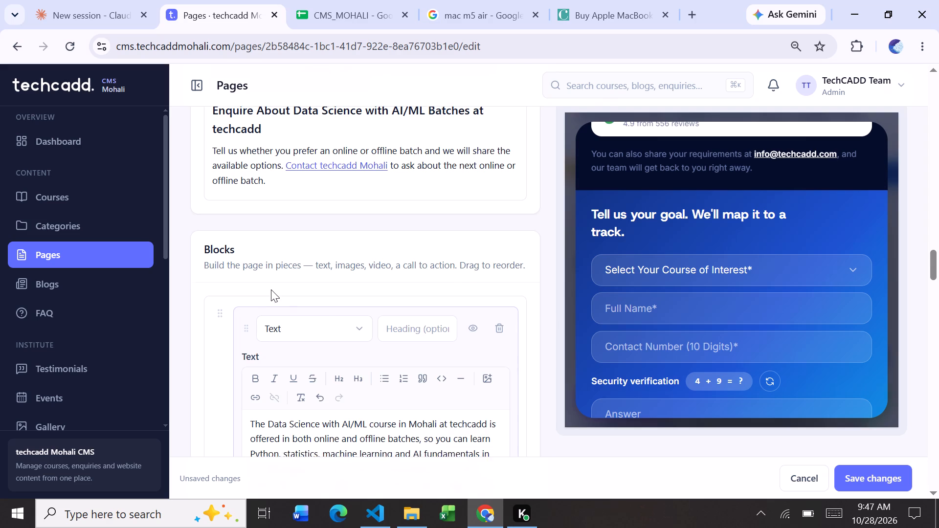
scroll(271, 289, down, 11)
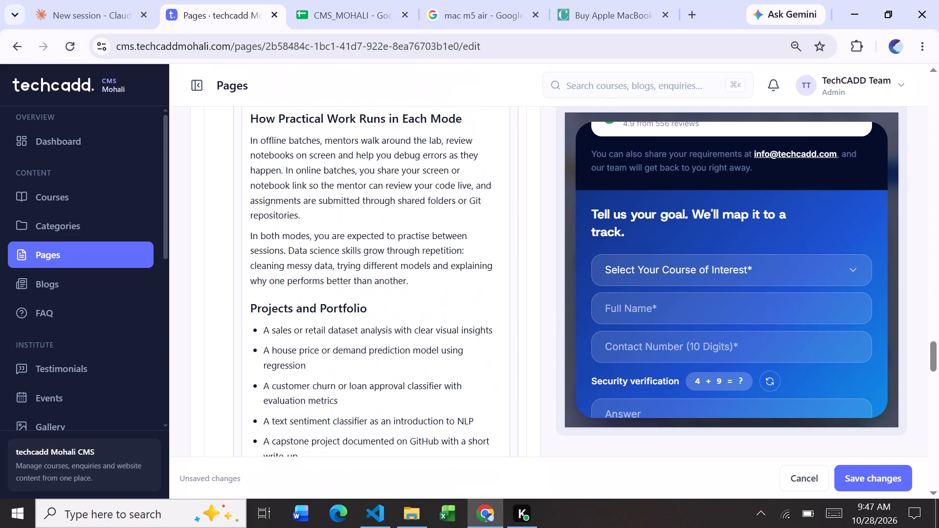
scroll(271, 289, down, 11)
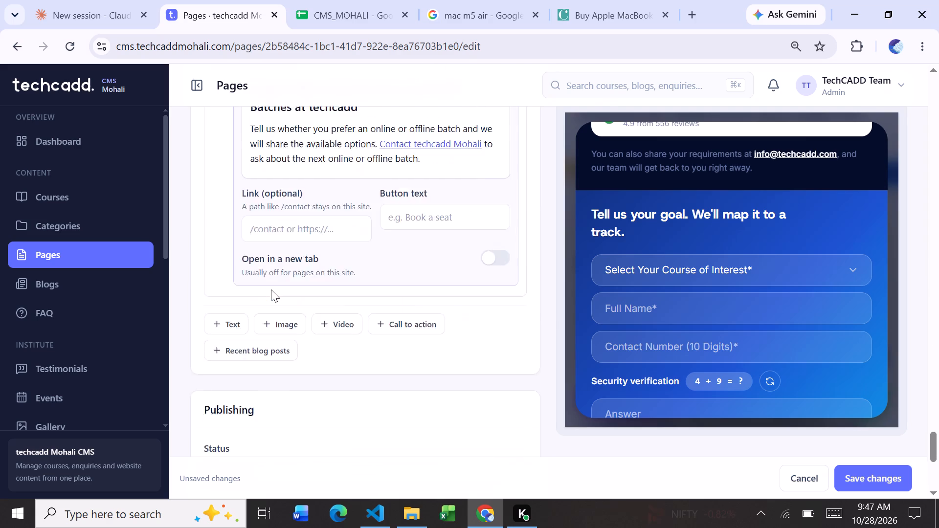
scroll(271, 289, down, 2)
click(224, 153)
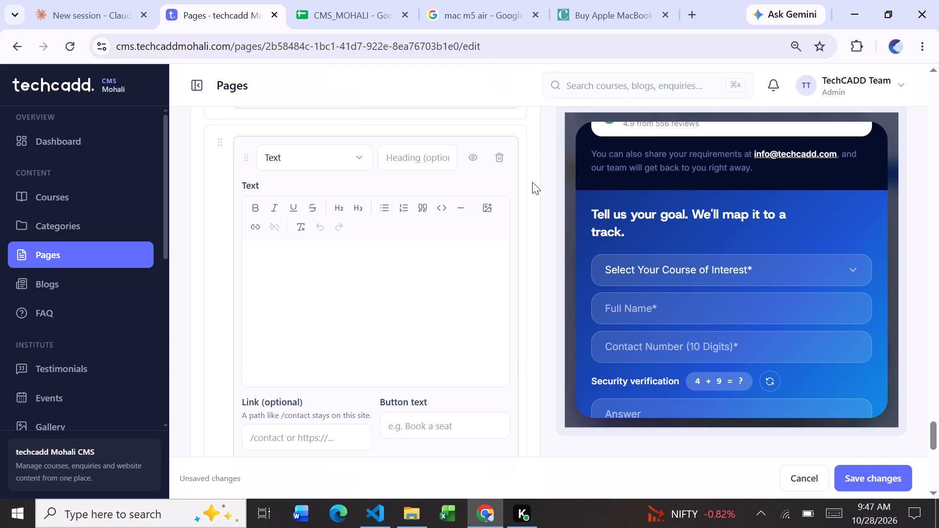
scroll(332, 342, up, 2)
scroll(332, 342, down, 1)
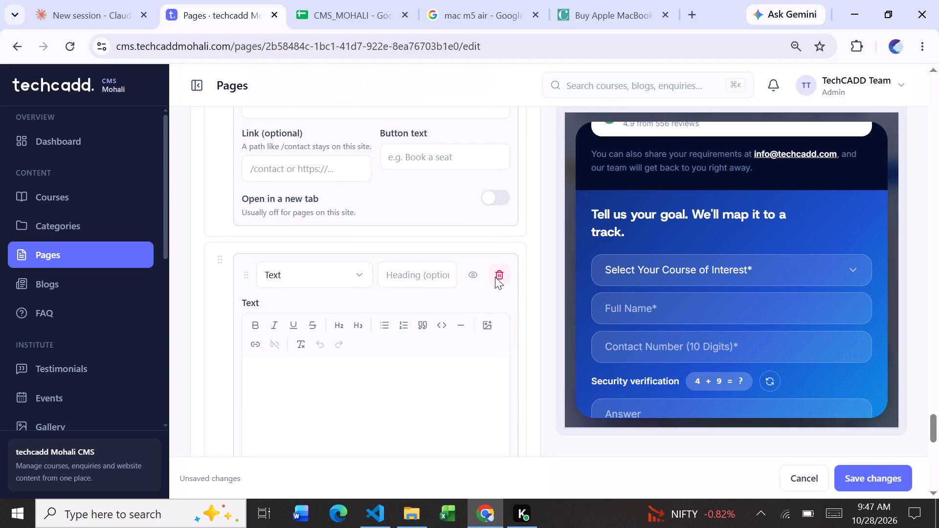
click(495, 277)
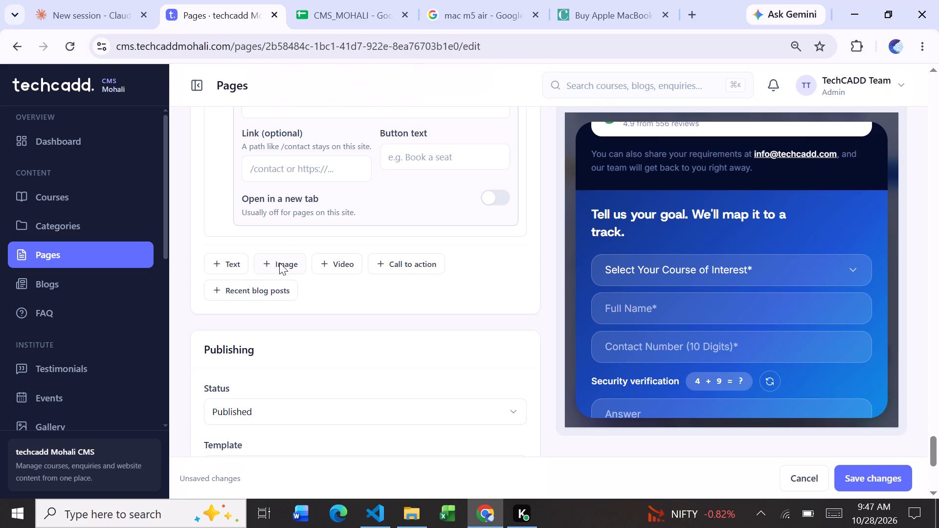
Add an image block after the existing text block on the Data Science with AI/ML page.
click(279, 263)
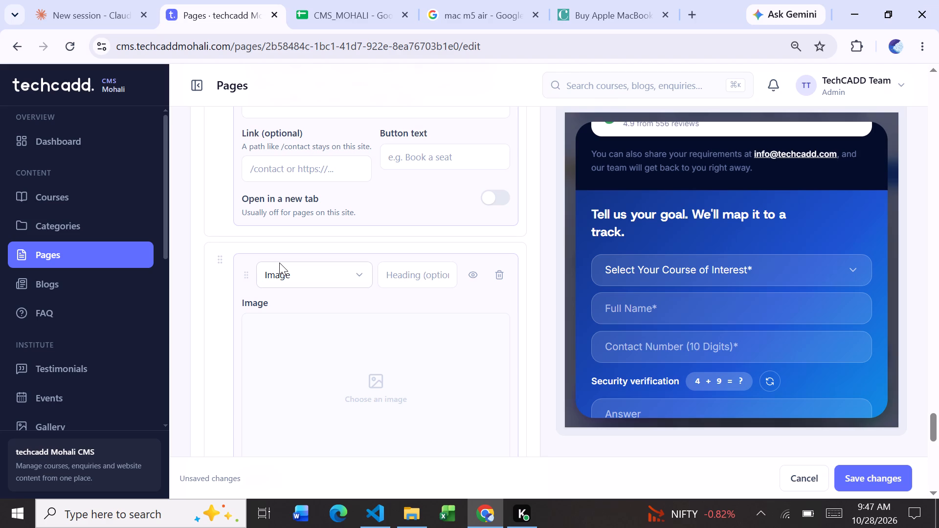
Open the media library for the new image block and look through the first page of files for a suitable image.
click(378, 380)
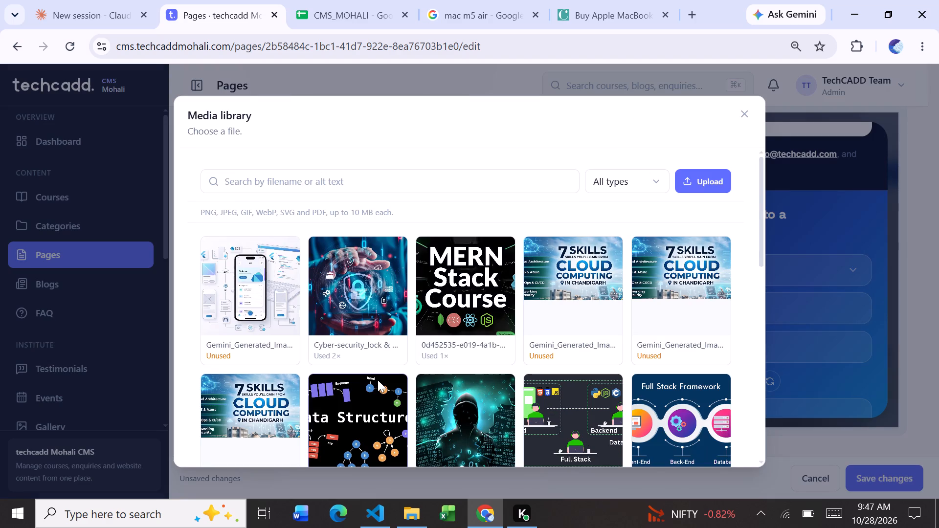
scroll(405, 383, down, 2)
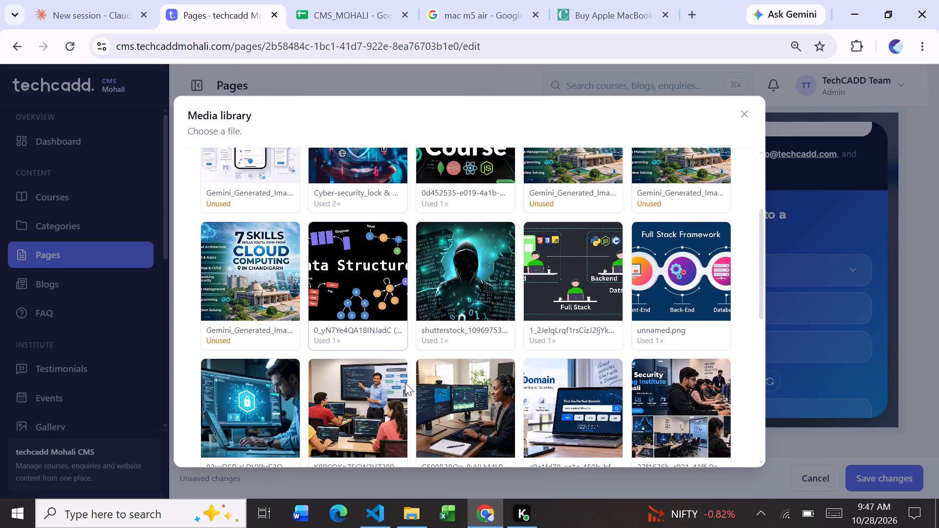
scroll(405, 383, down, 2)
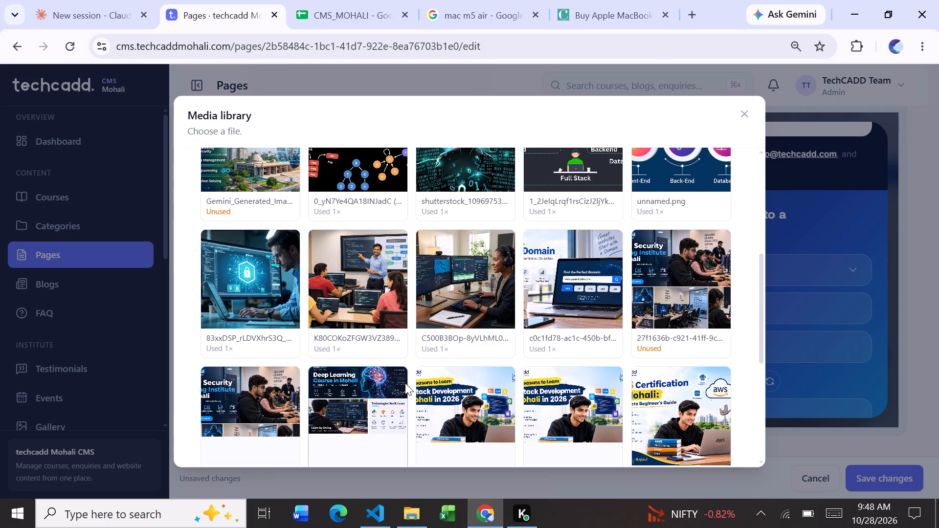
scroll(405, 383, down, 1)
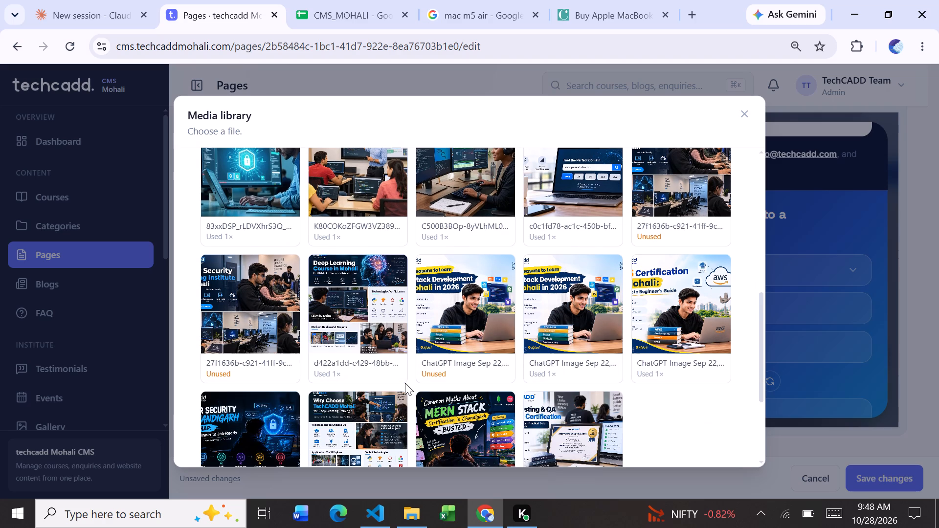
scroll(405, 383, down, 1)
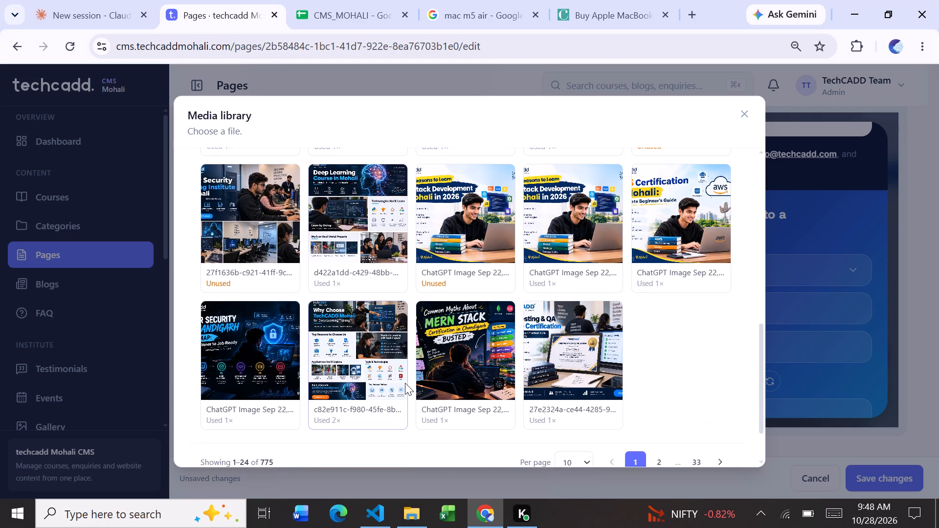
scroll(405, 383, down, 1)
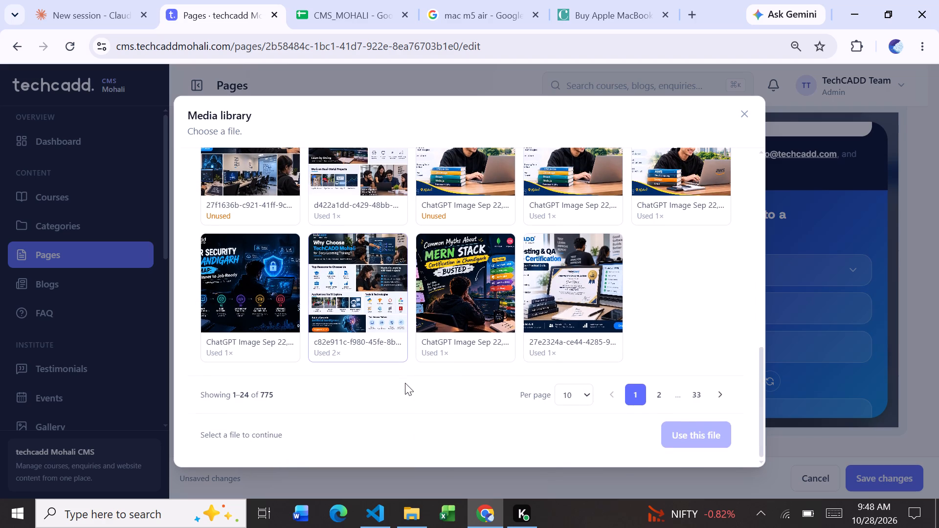
scroll(405, 383, down, 1)
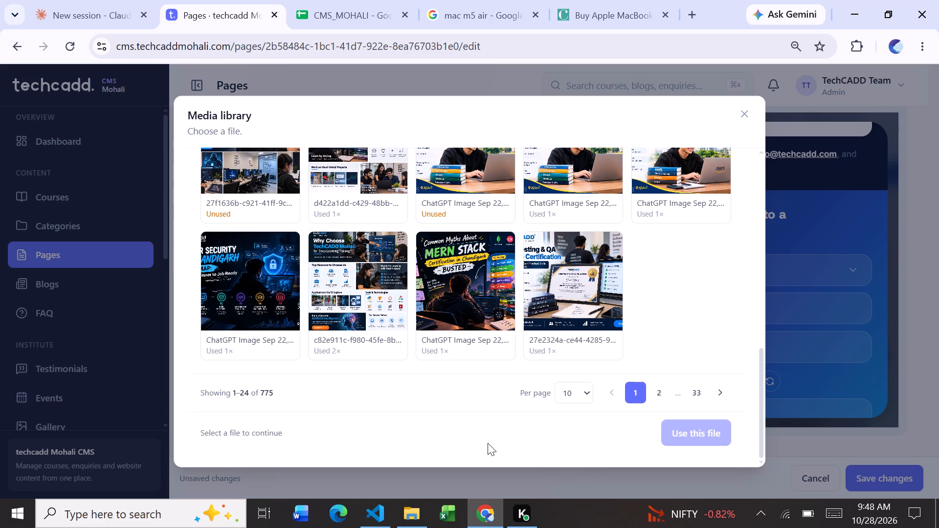
Show 100 files per page in the media library and look through them for an image suited to Data Science with AI/ML.
click(581, 392)
click(576, 467)
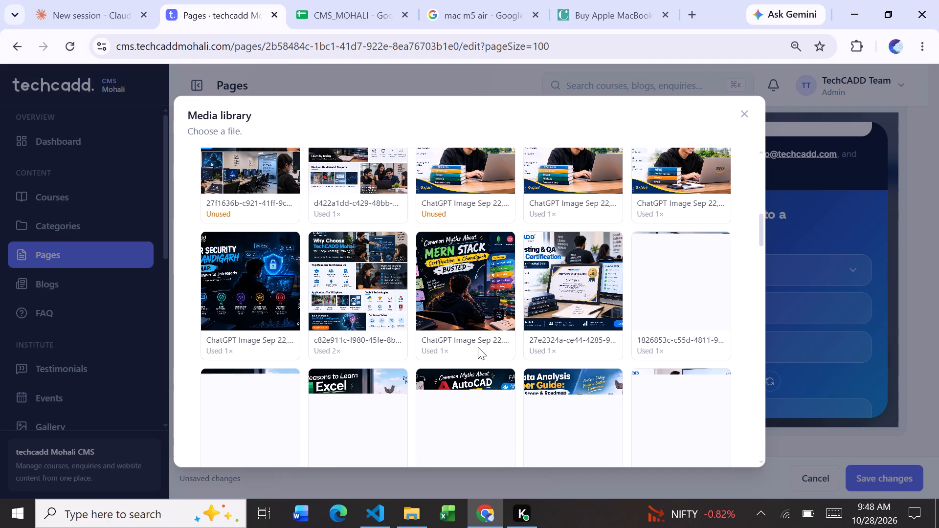
scroll(478, 347, down, 1)
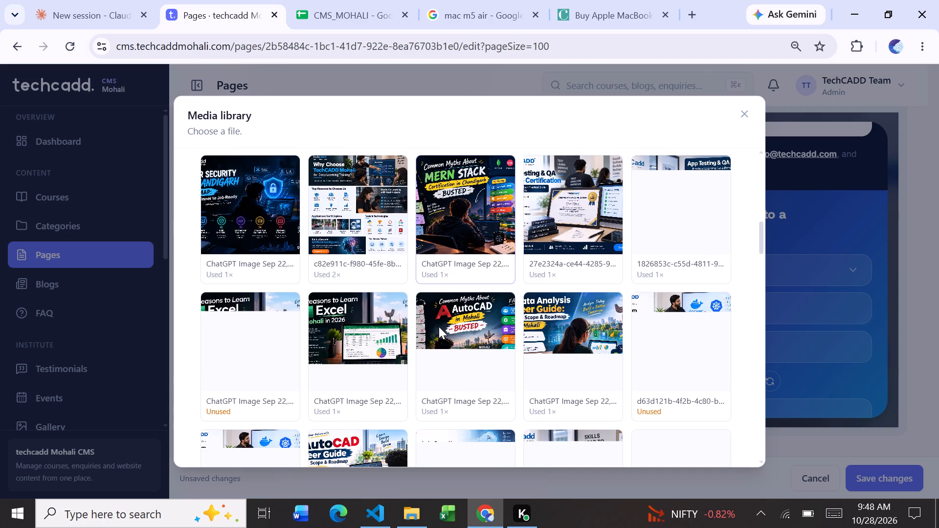
scroll(439, 327, down, 1)
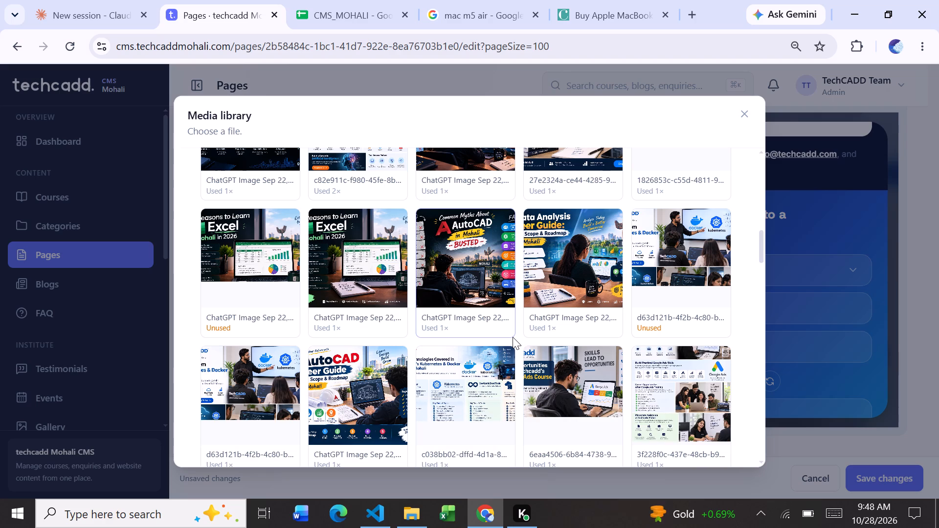
scroll(513, 337, down, 2)
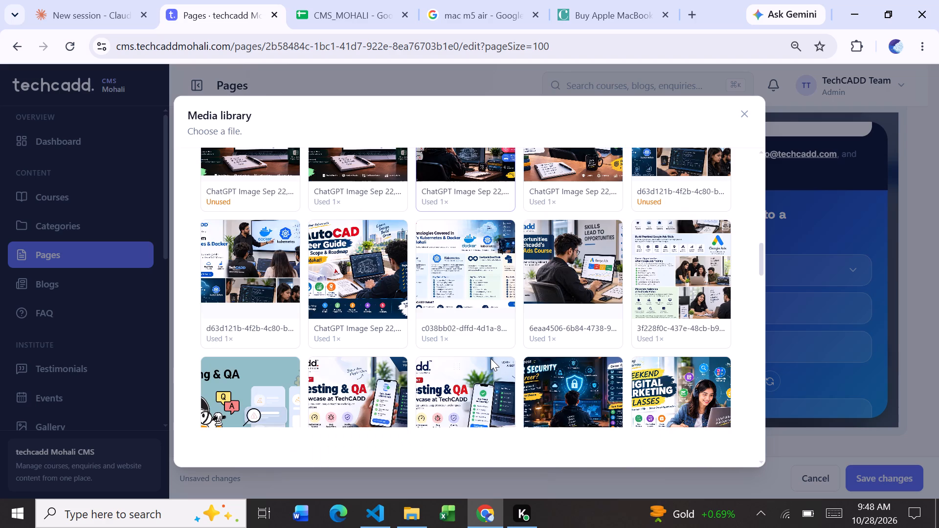
scroll(491, 358, down, 1)
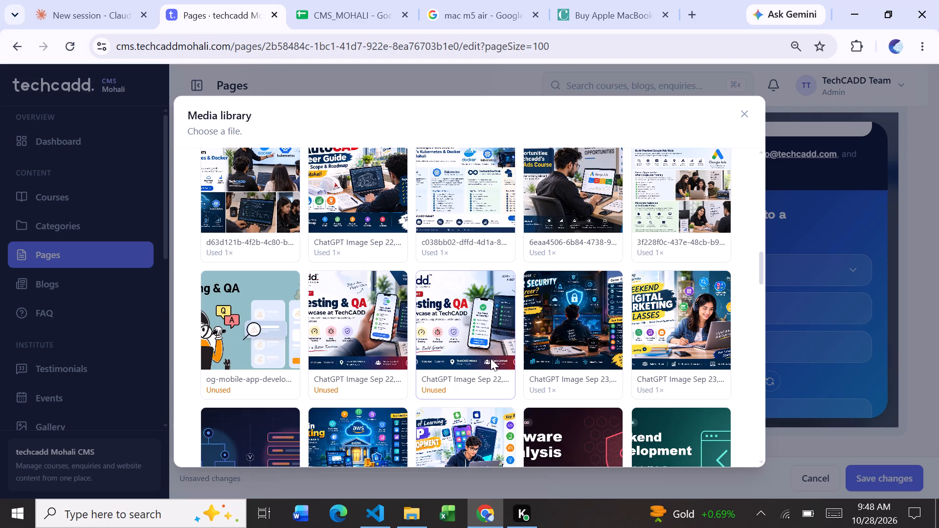
scroll(513, 362, down, 2)
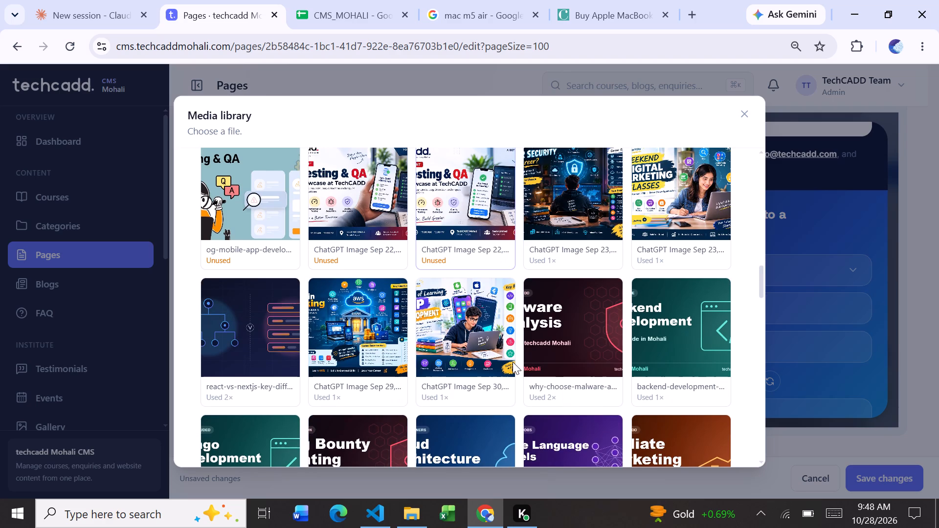
scroll(513, 362, down, 1)
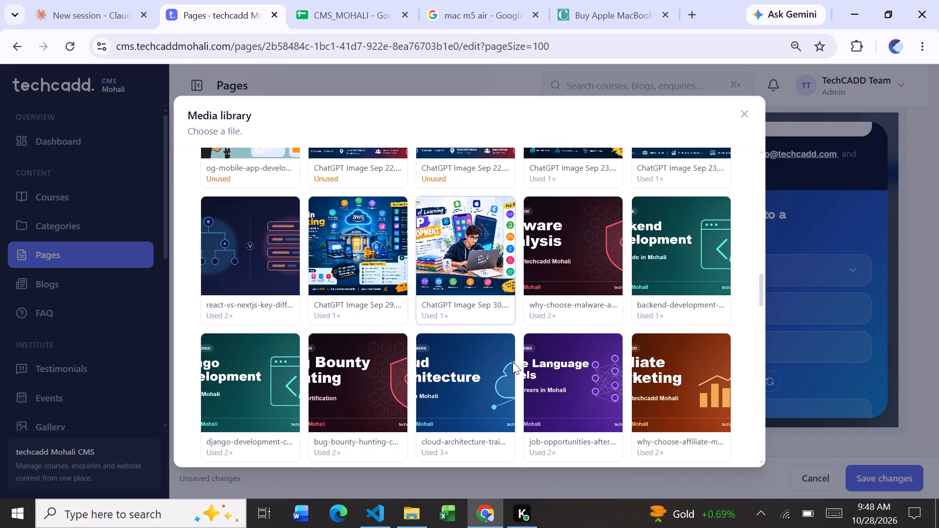
scroll(513, 362, down, 2)
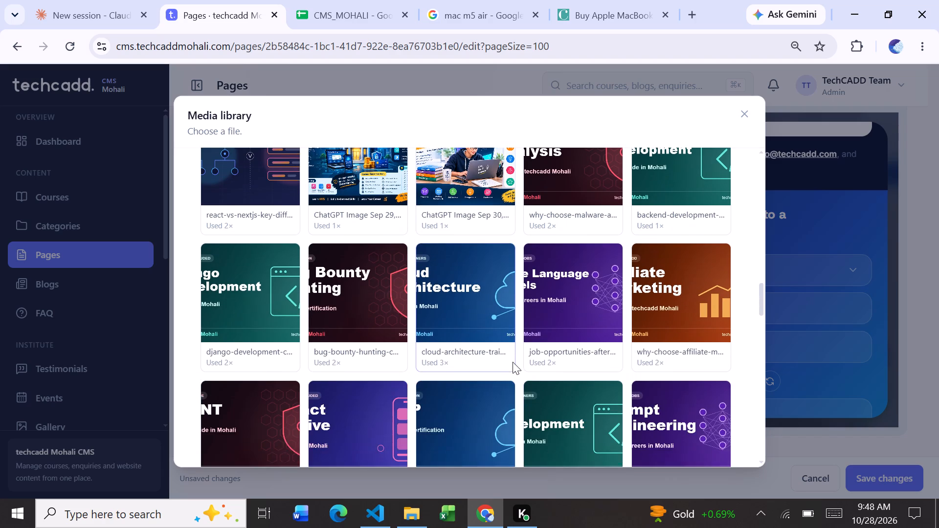
scroll(513, 362, down, 2)
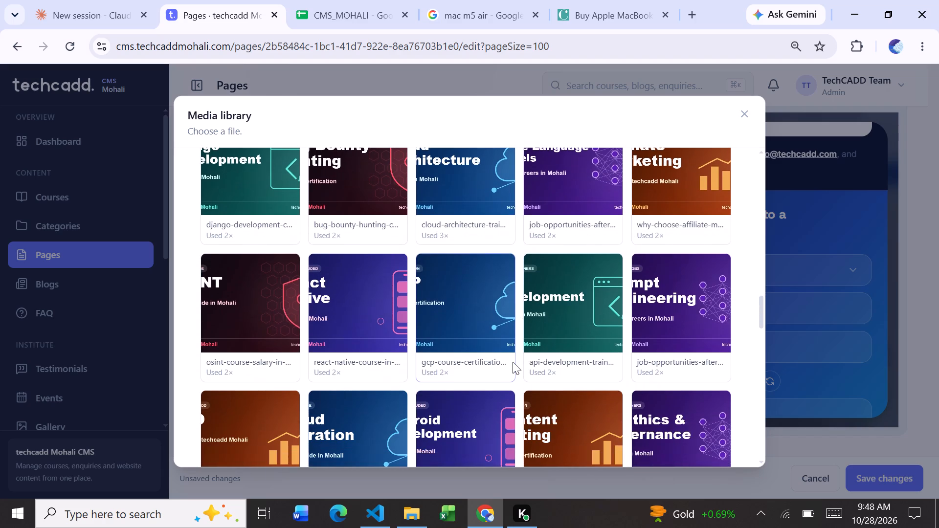
scroll(513, 362, down, 2)
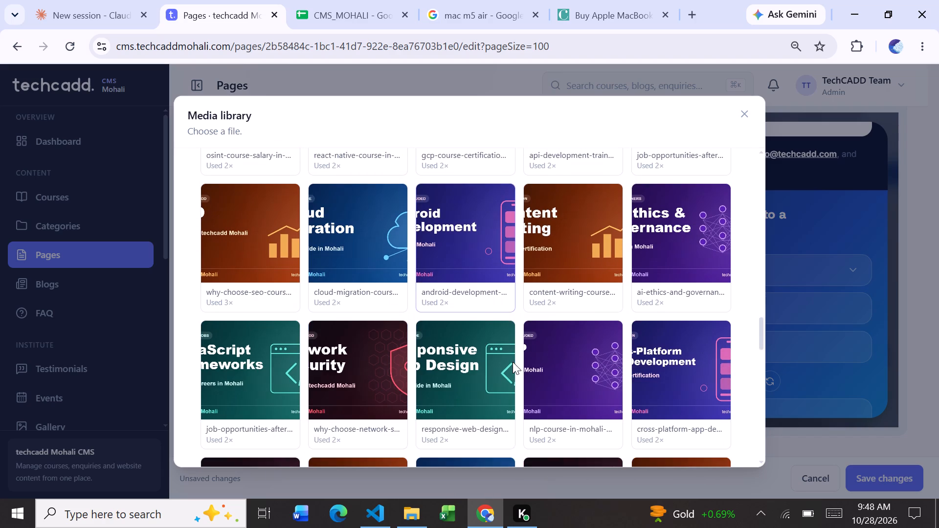
scroll(513, 362, down, 1)
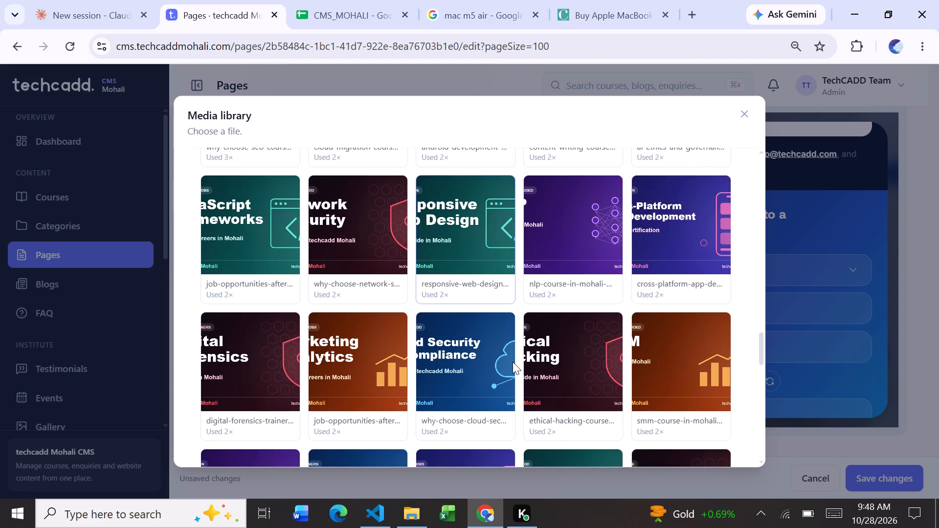
scroll(513, 362, down, 1)
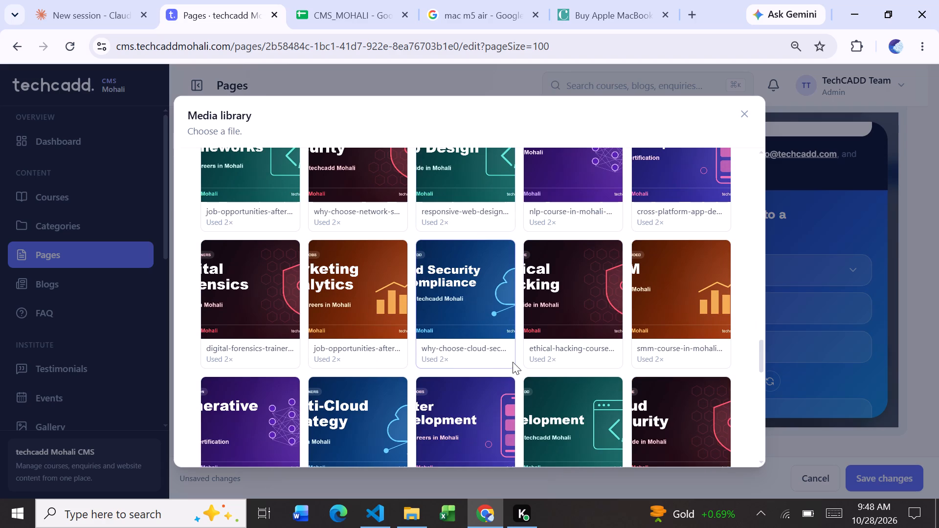
scroll(513, 362, down, 1)
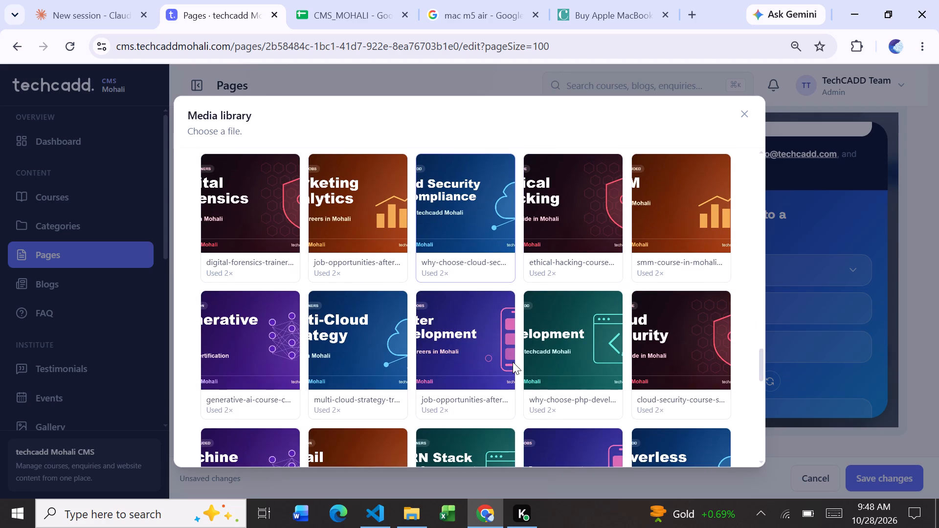
scroll(513, 362, down, 1)
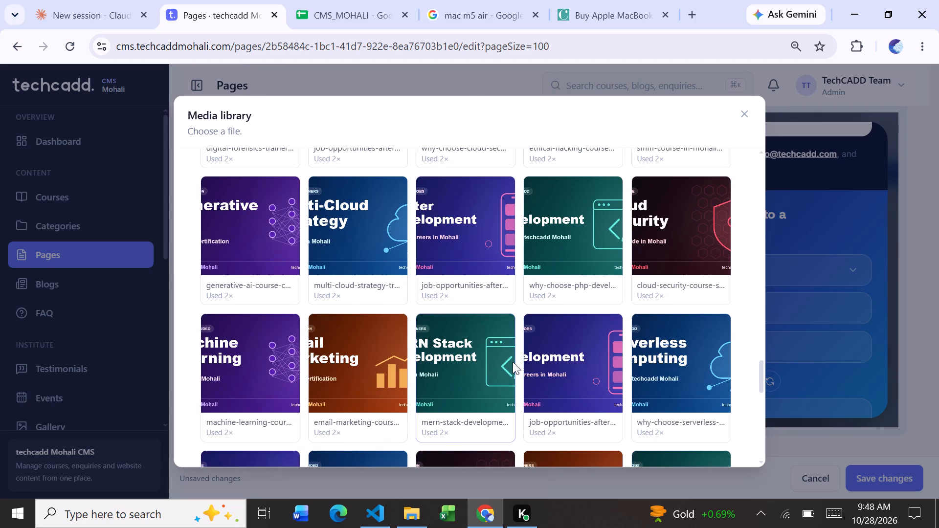
scroll(513, 362, down, 3)
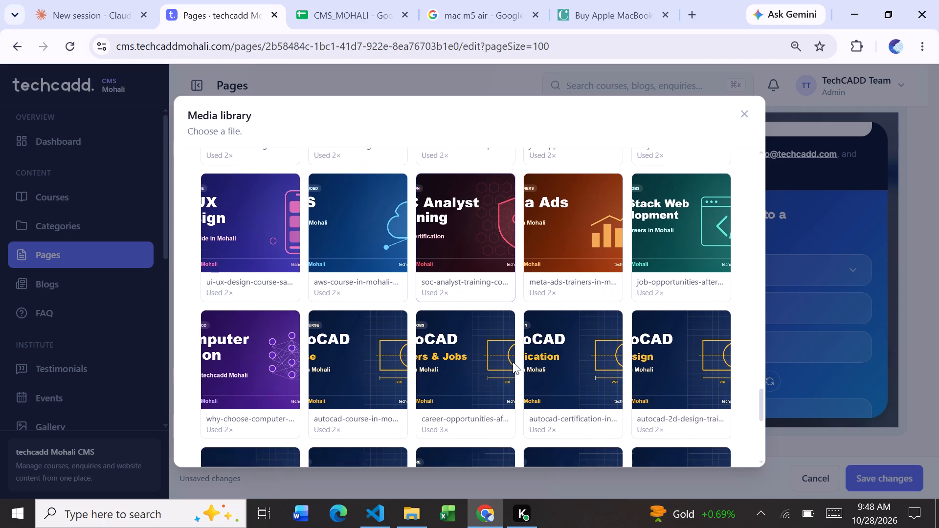
scroll(513, 362, down, 3)
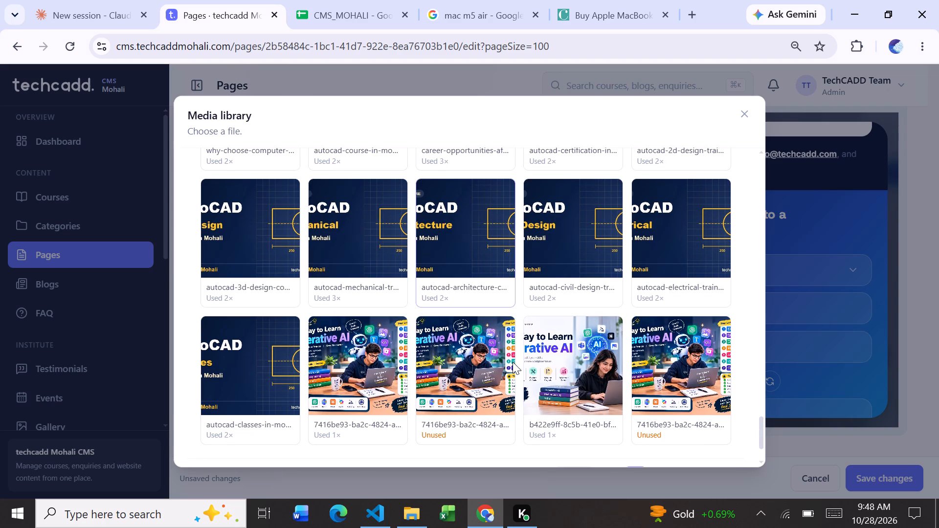
scroll(513, 362, up, 4)
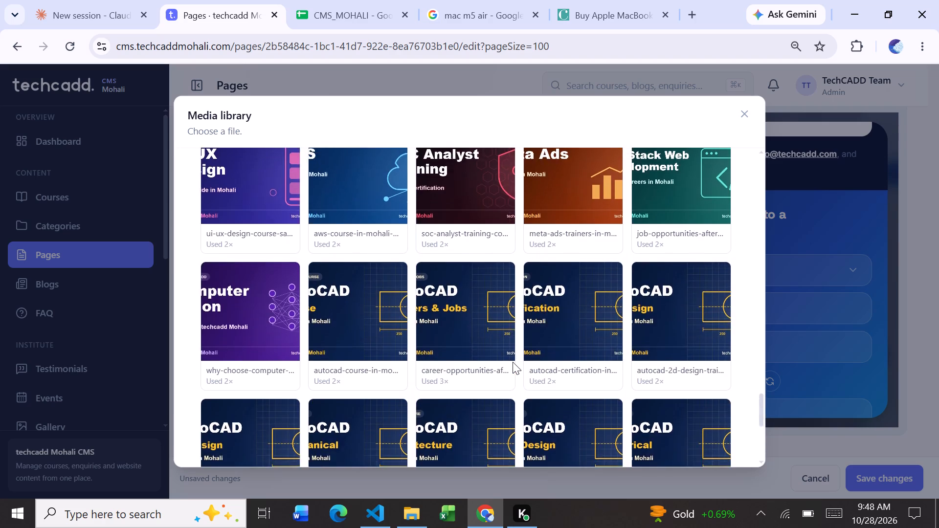
scroll(513, 362, up, 1)
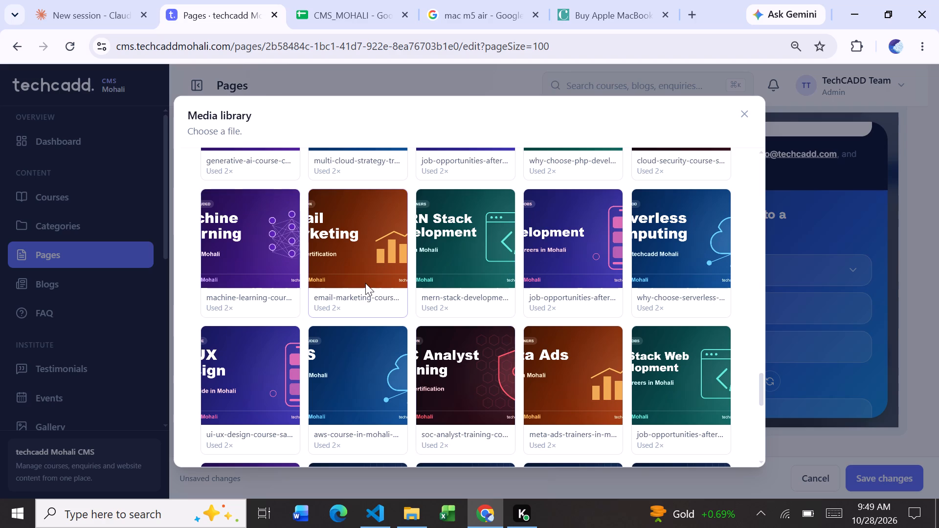
scroll(365, 283, up, 2)
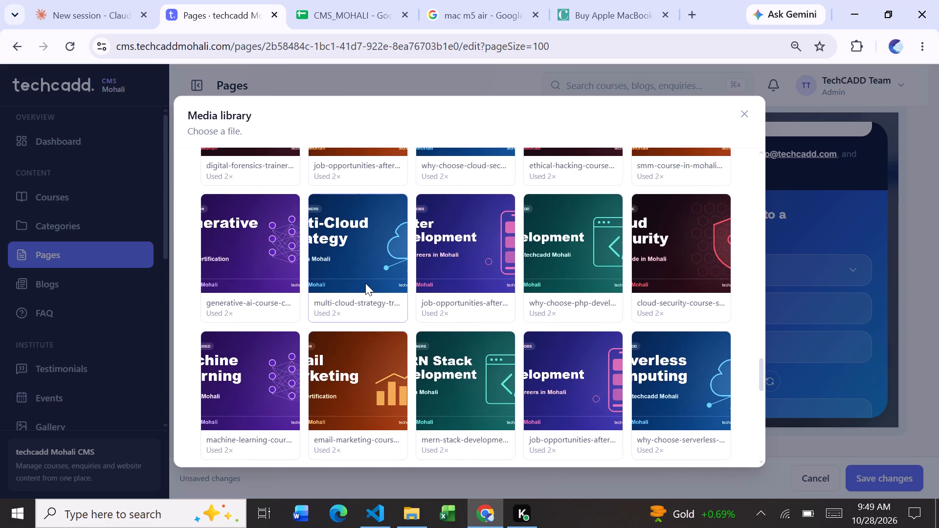
scroll(365, 283, up, 3)
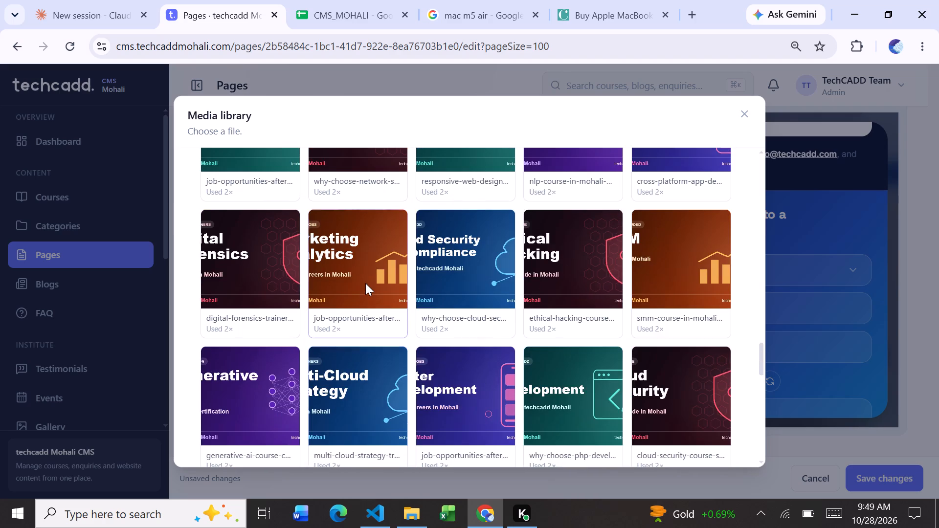
scroll(365, 283, up, 2)
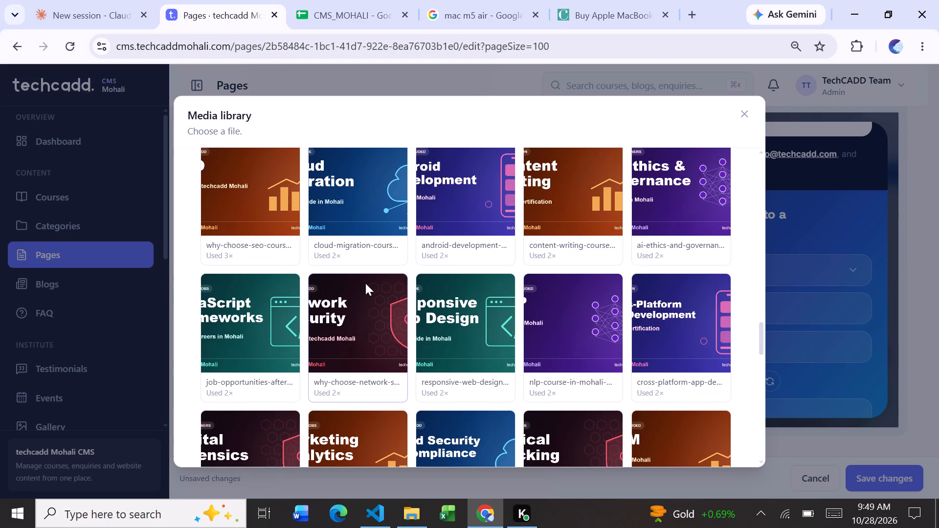
scroll(365, 283, up, 1)
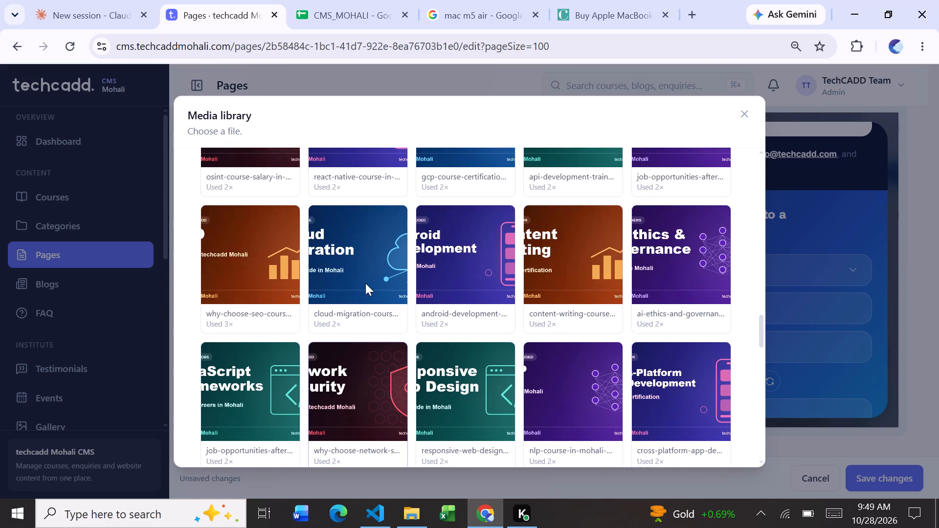
scroll(365, 283, up, 1)
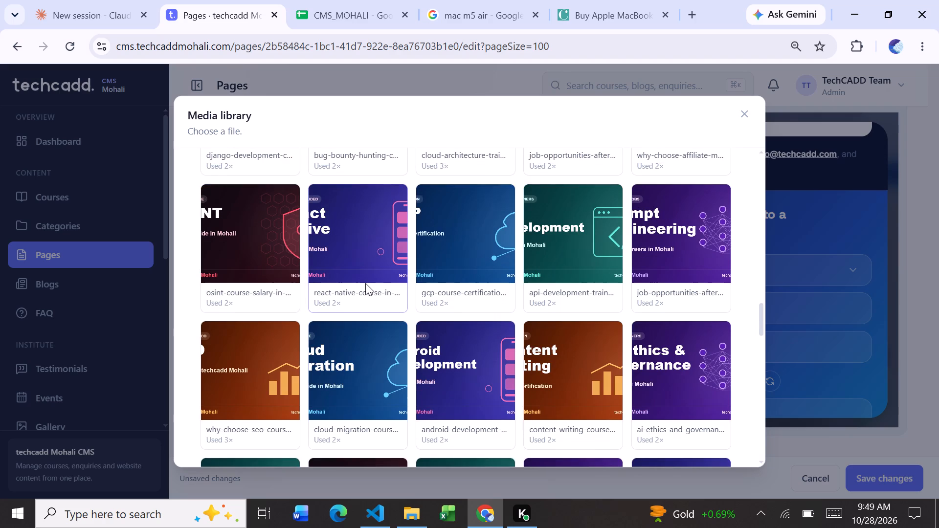
scroll(365, 283, up, 2)
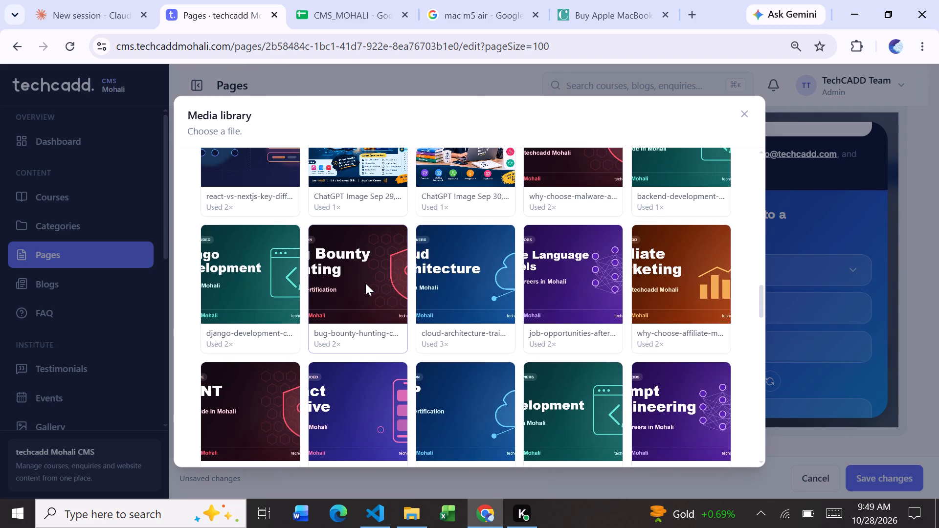
scroll(365, 283, up, 2)
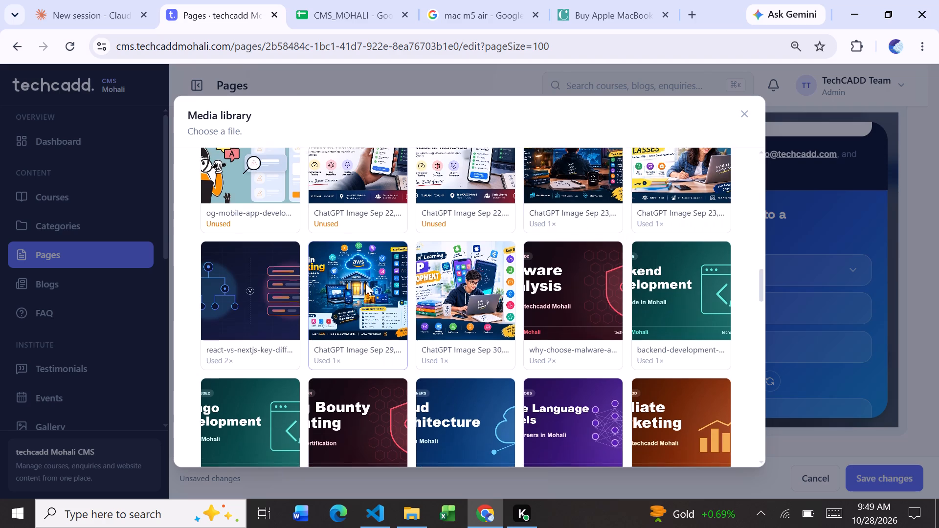
scroll(365, 283, up, 1)
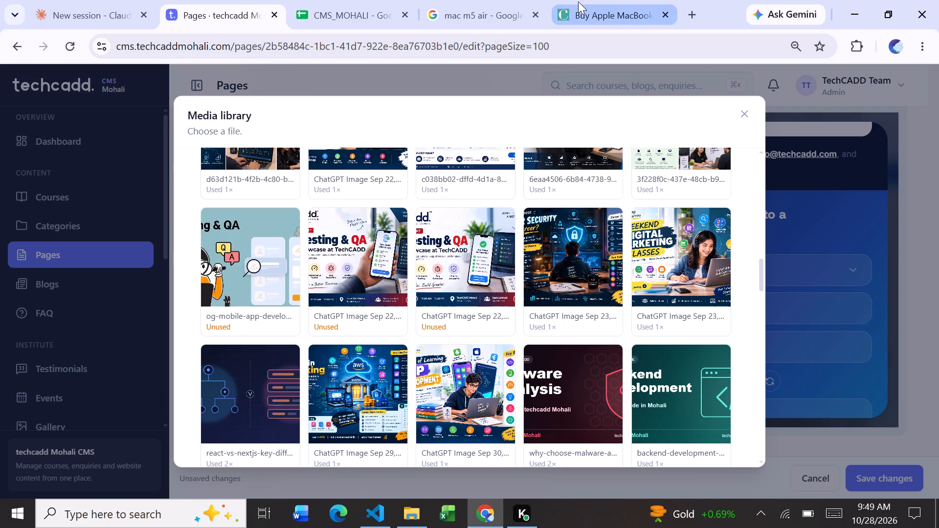
Switch to the CMS_MOHALI spreadsheet and copy the full course title from cell G27 of the Ankit sir sheet.
click(337, 0)
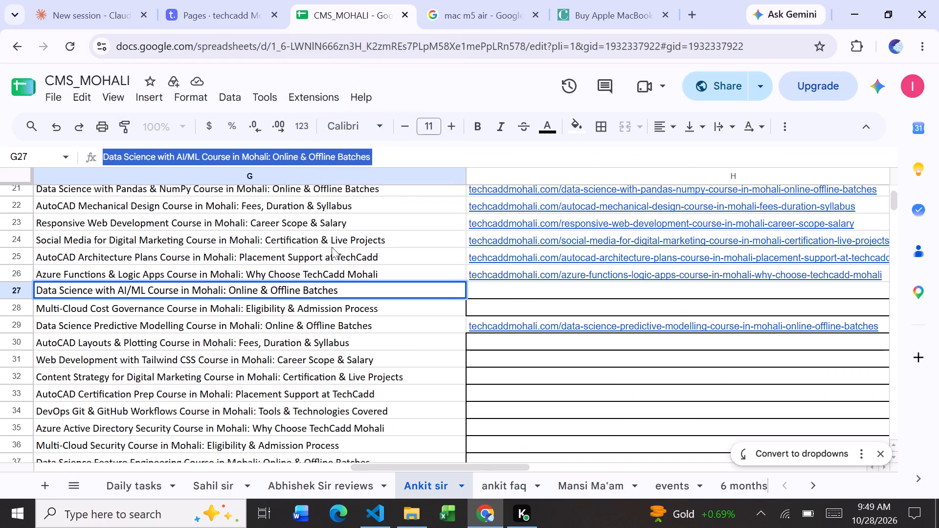
right_click(308, 149)
click(345, 203)
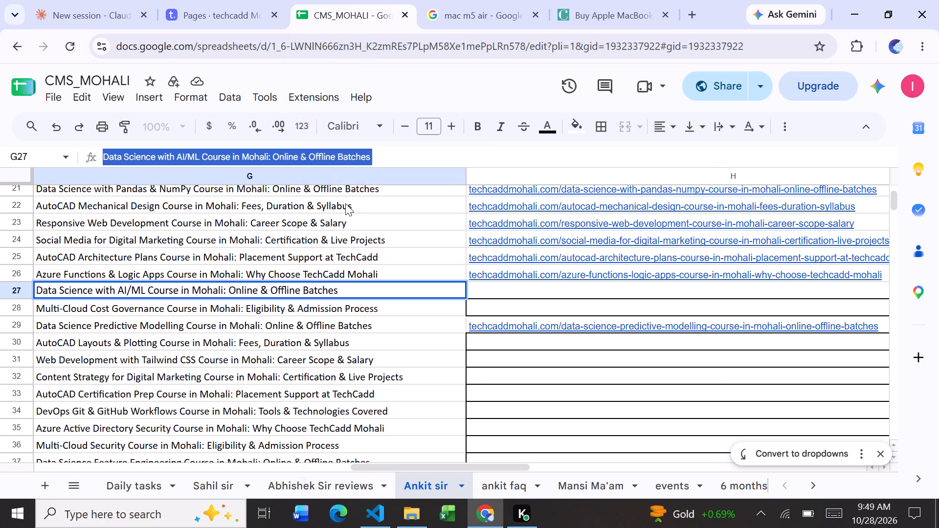
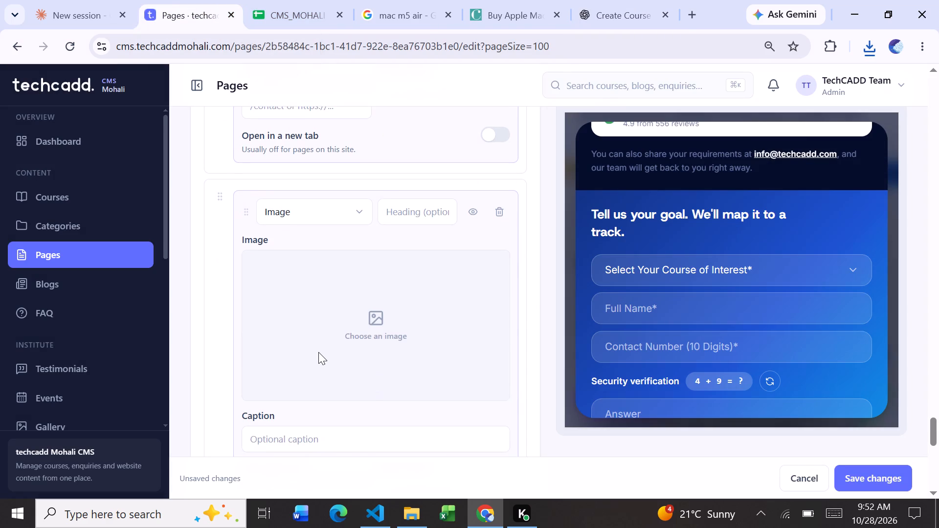
scroll(318, 352, down, 1)
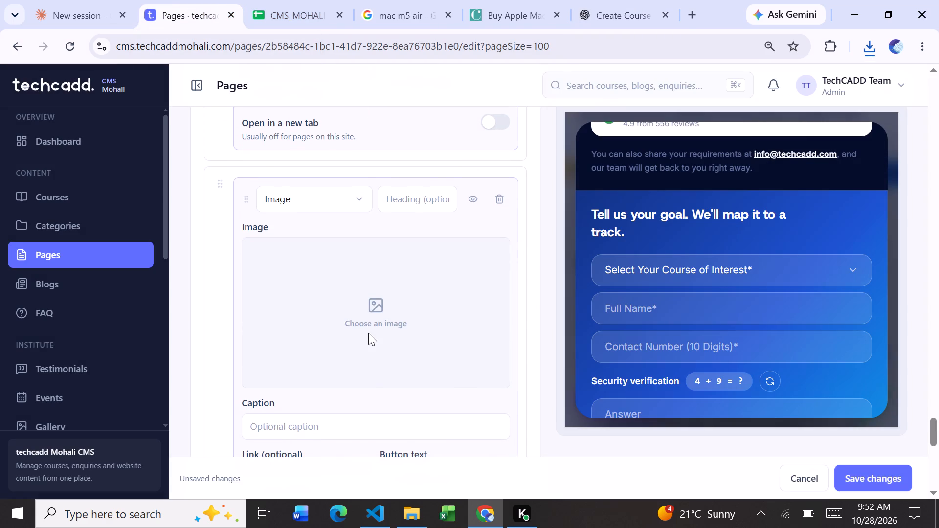
click(373, 316)
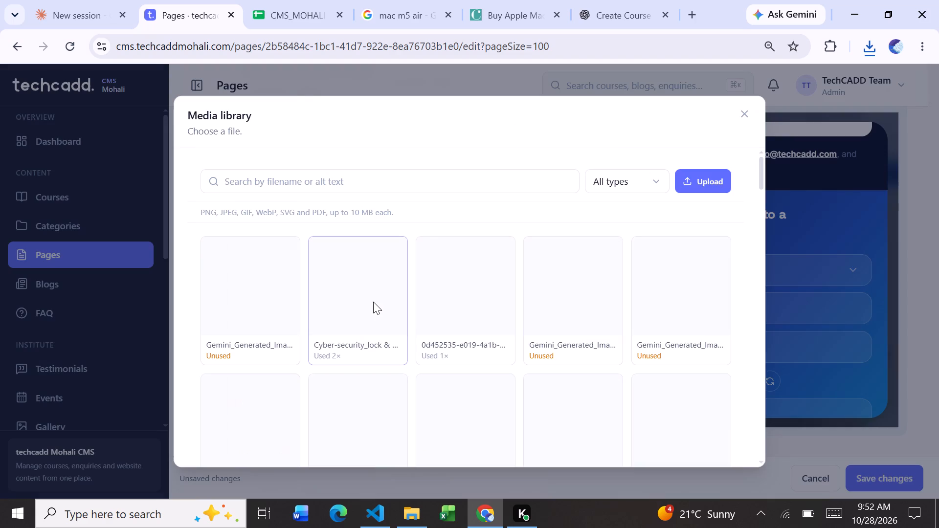
click(696, 183)
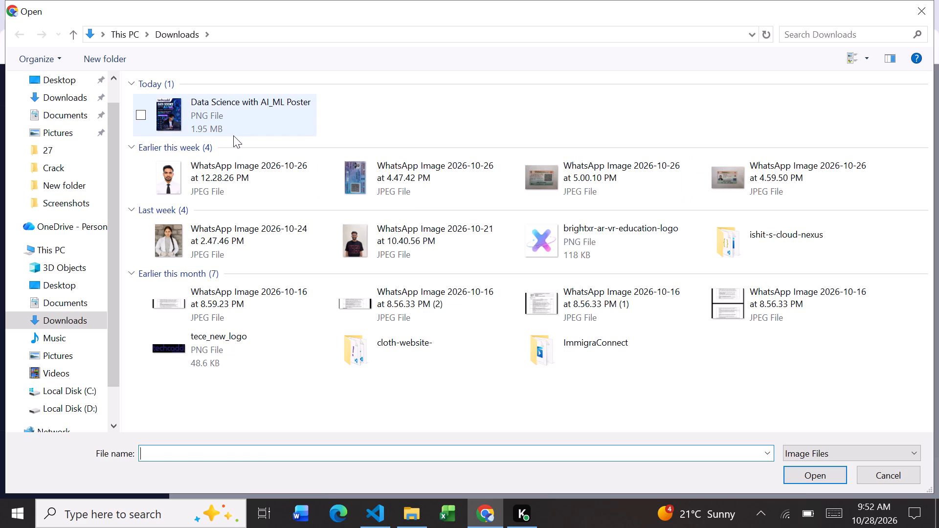
click(233, 135)
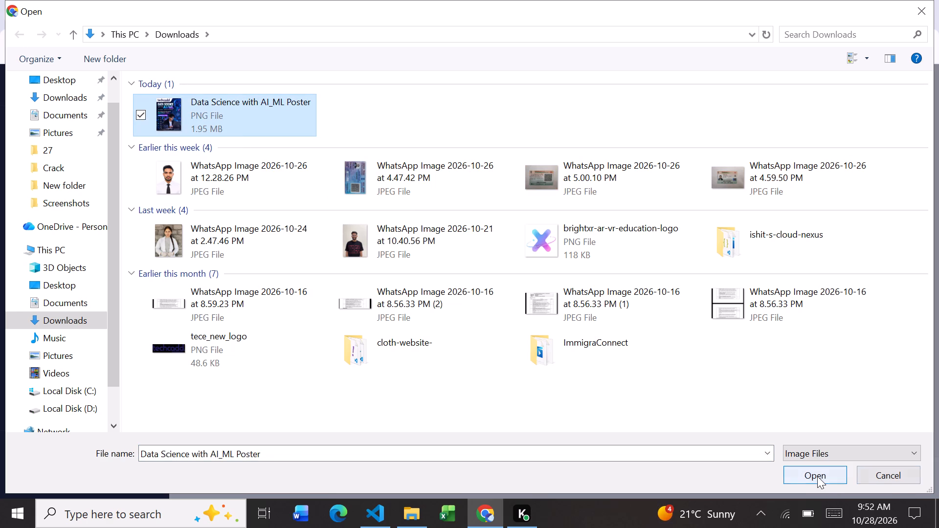
click(817, 476)
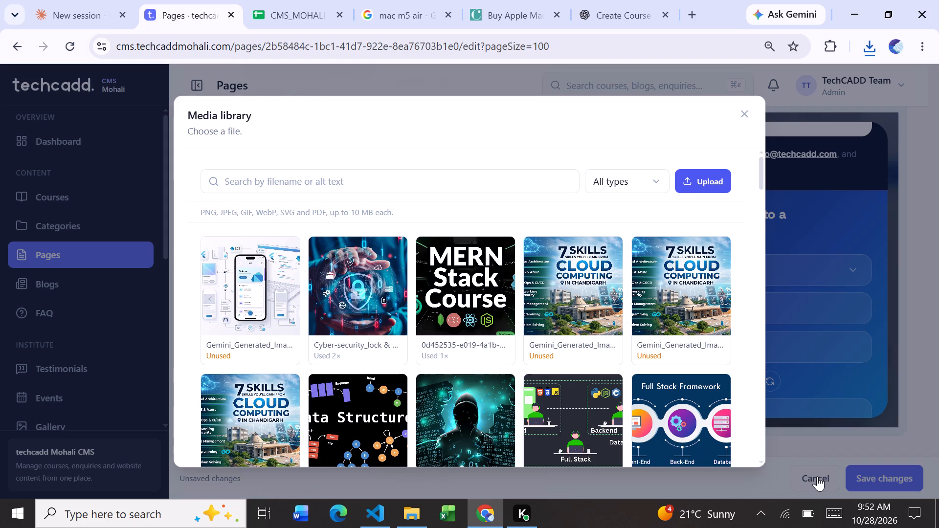
Look through the media library files for the uploaded Data Science with AI/ML poster.
scroll(703, 405, down, 7)
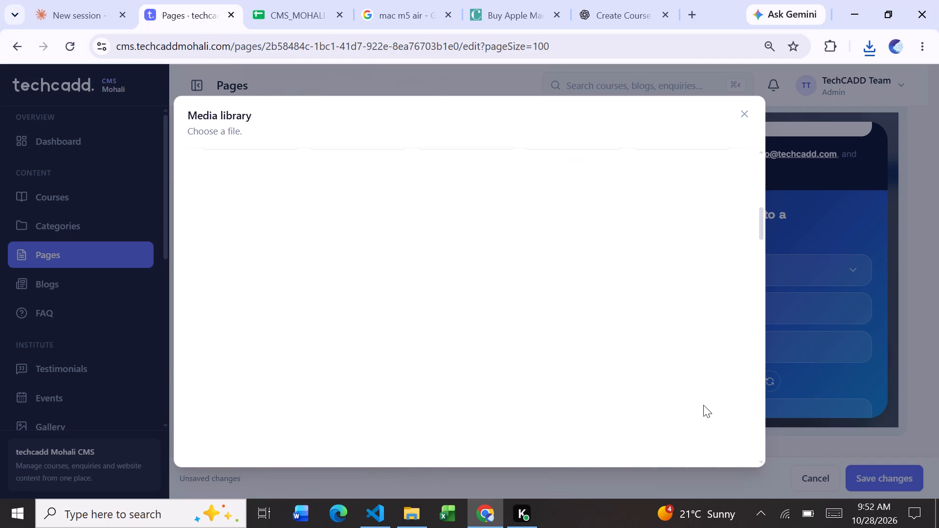
scroll(703, 405, down, 3)
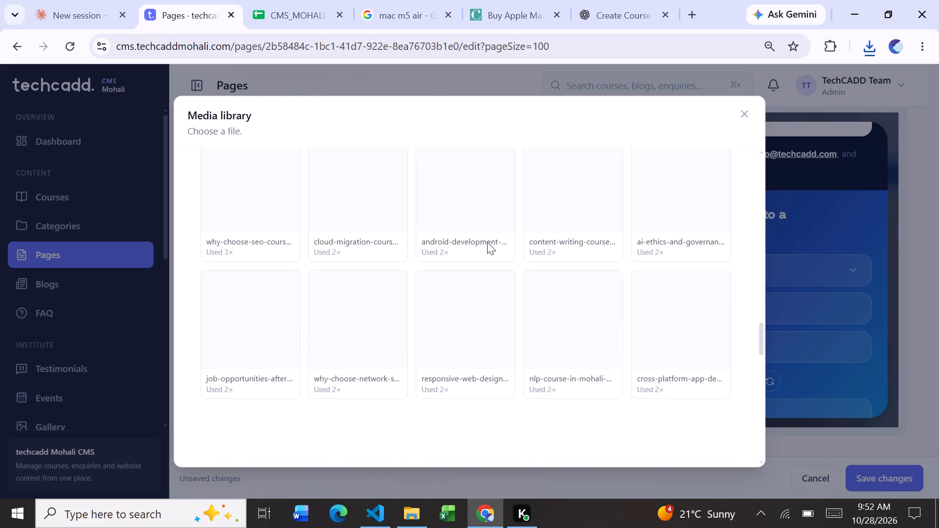
scroll(426, 215, up, 19)
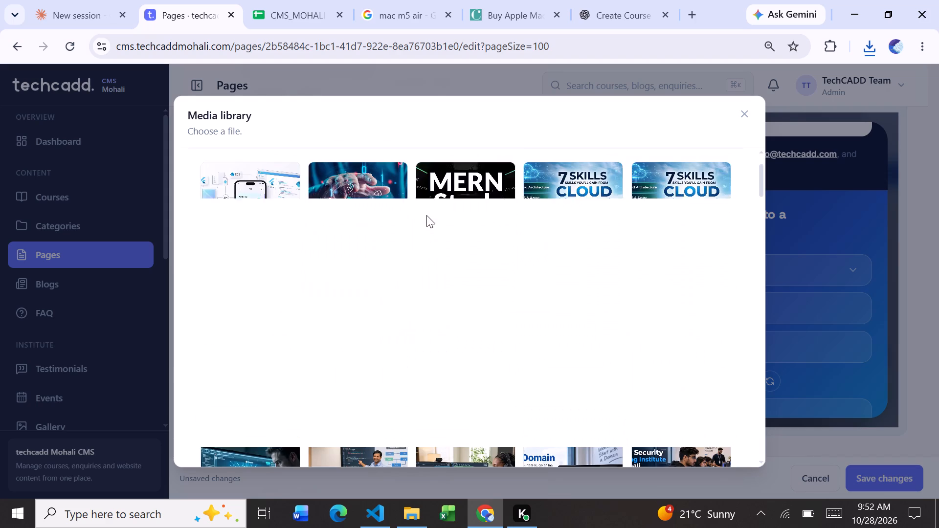
scroll(366, 350, down, 5)
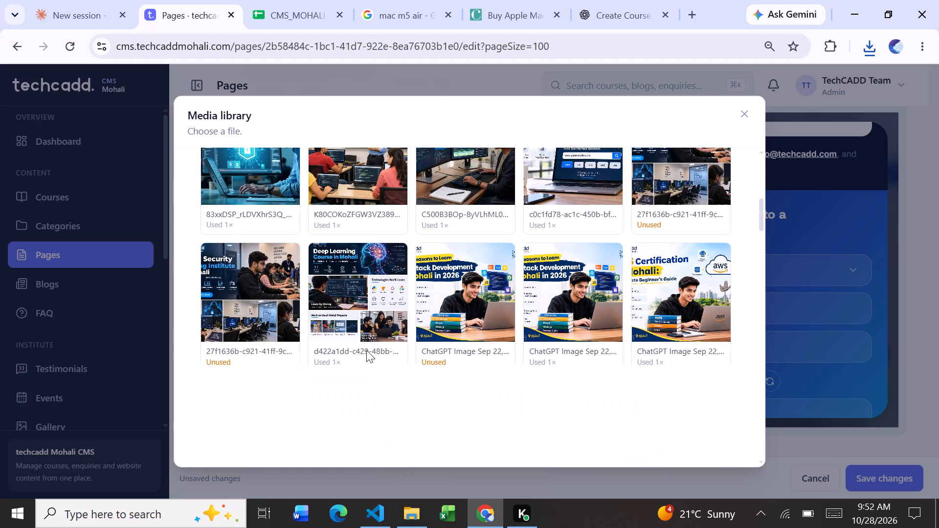
scroll(366, 350, down, 6)
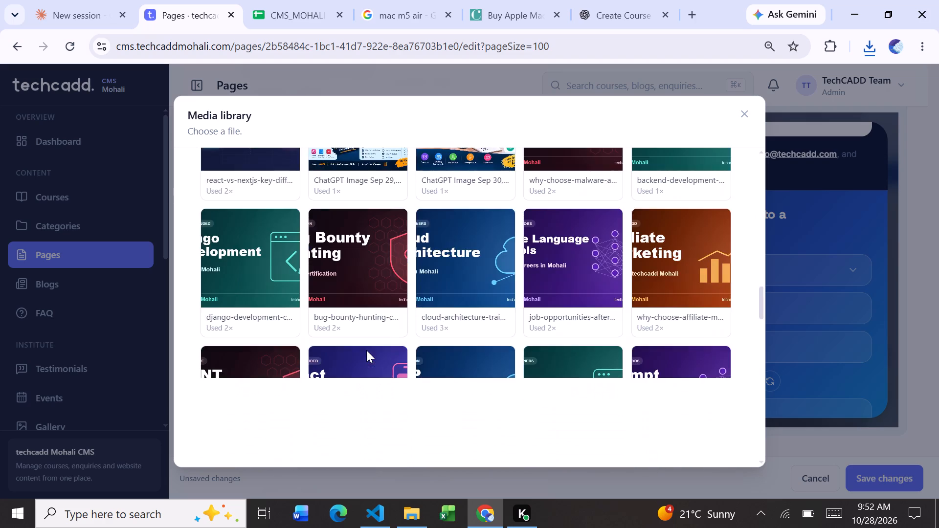
scroll(366, 350, down, 20)
scroll(366, 350, down, 1)
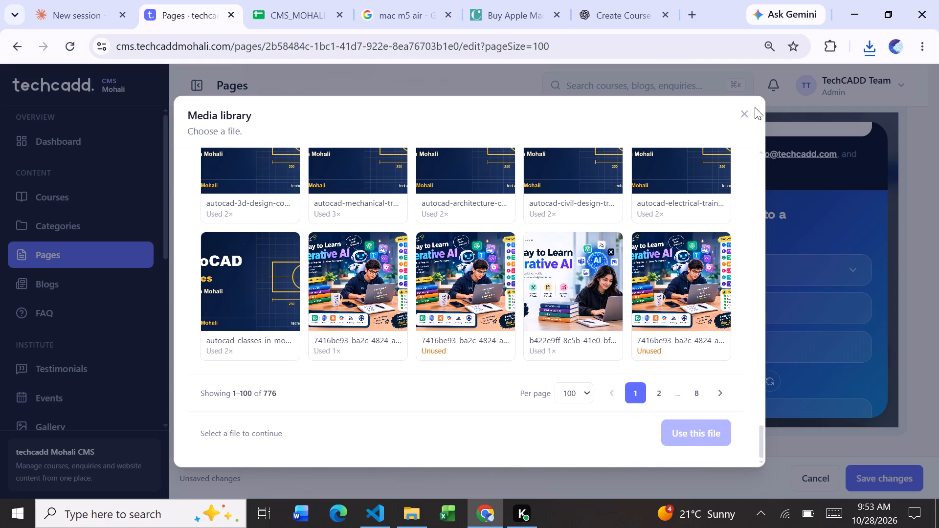
scroll(641, 276, up, 16)
scroll(641, 276, up, 6)
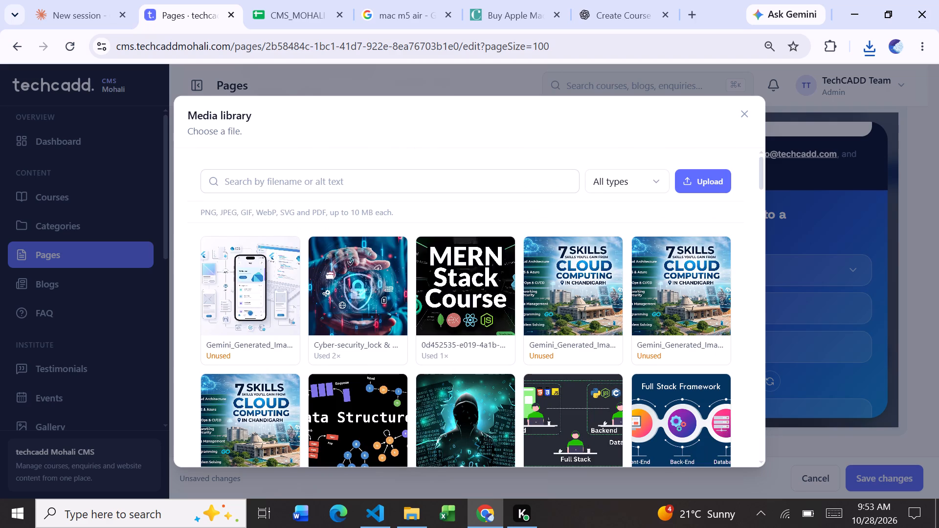
Search the media library for "data" and use the Data Science with AI/ML poster in the image block.
click(424, 184)
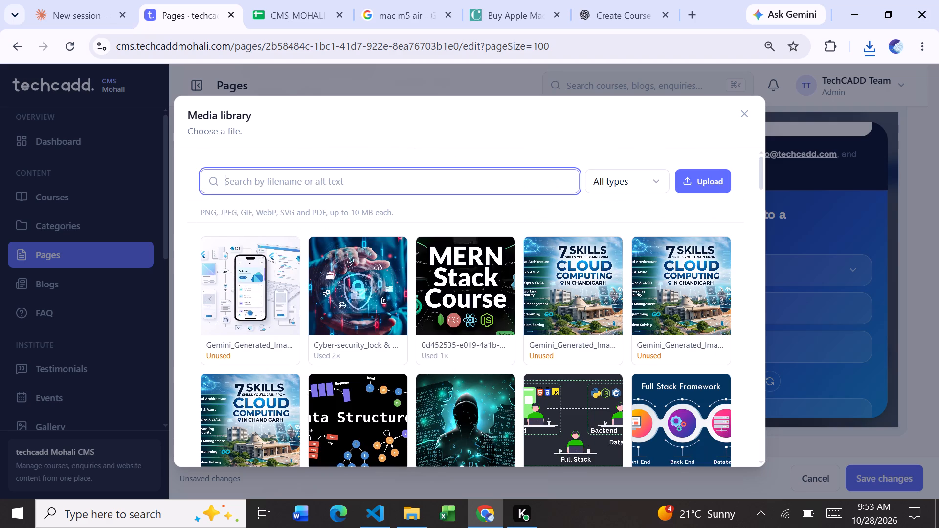
text(data)
key(space)
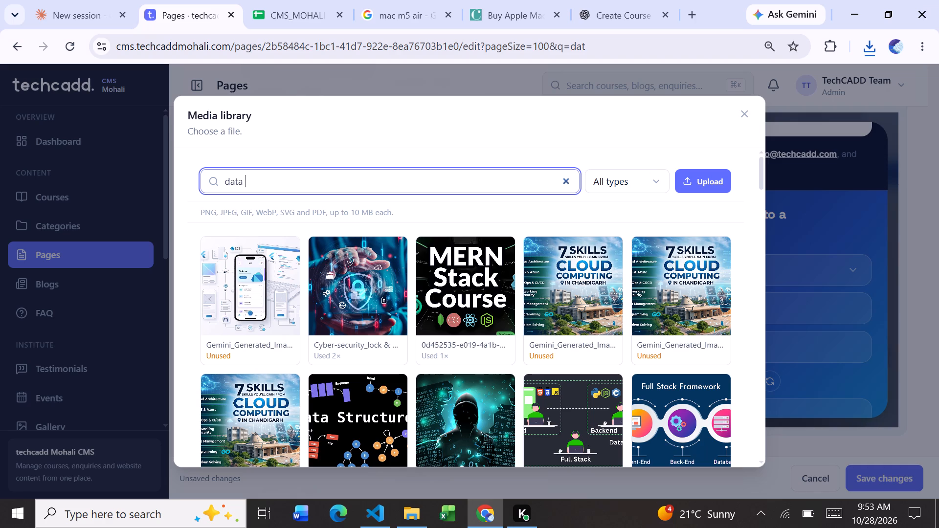
key(s)
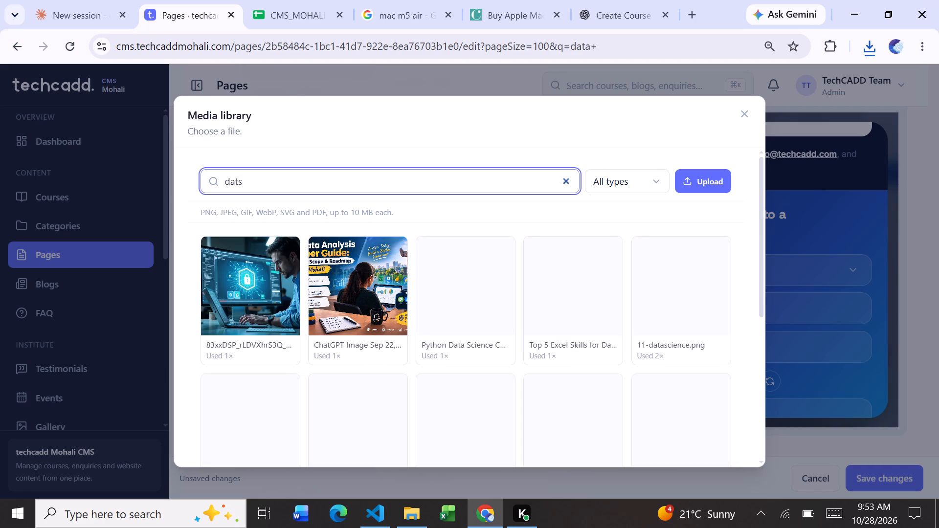
key(BackSpace)
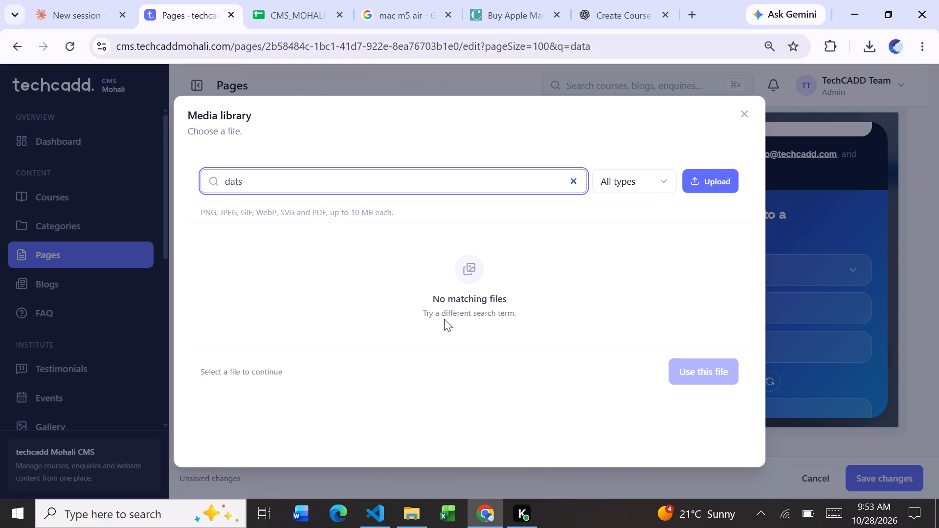
key(BackSpace)
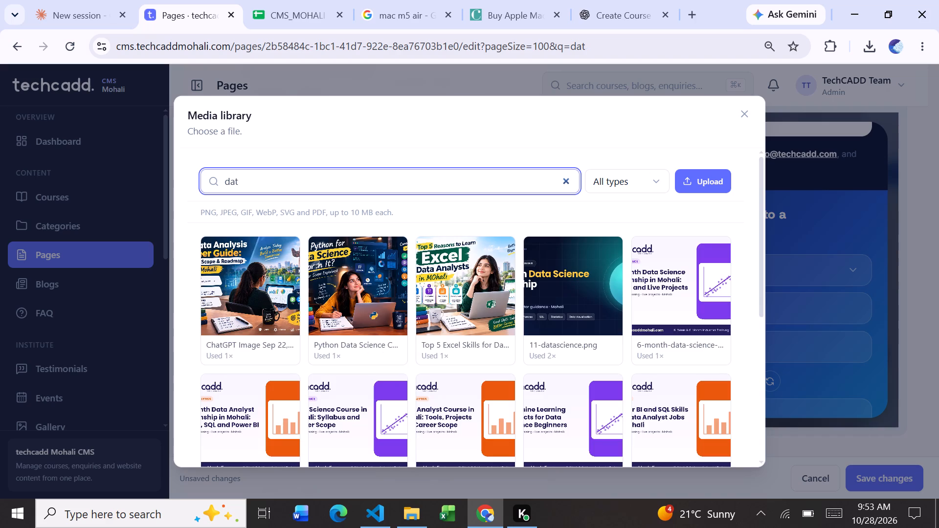
text(a)
key(space)
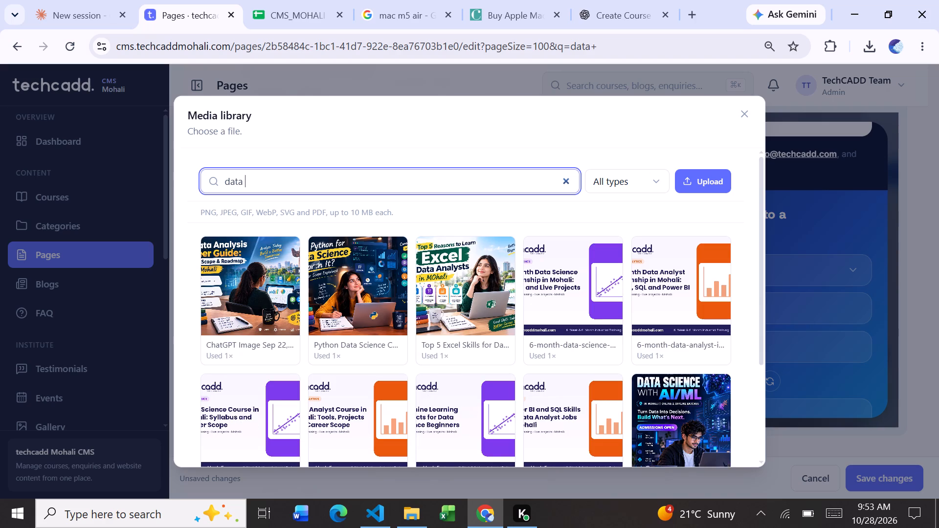
scroll(418, 377, down, 1)
click(665, 384)
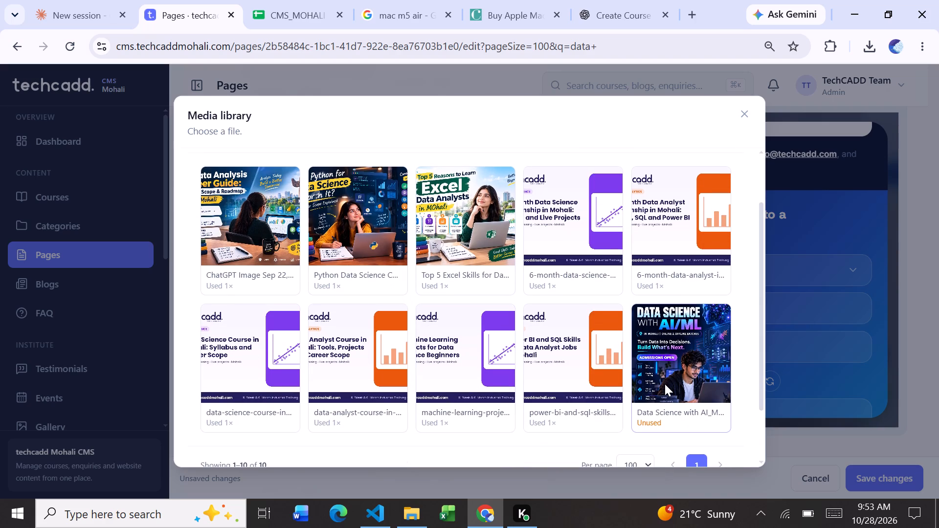
scroll(666, 399, down, 4)
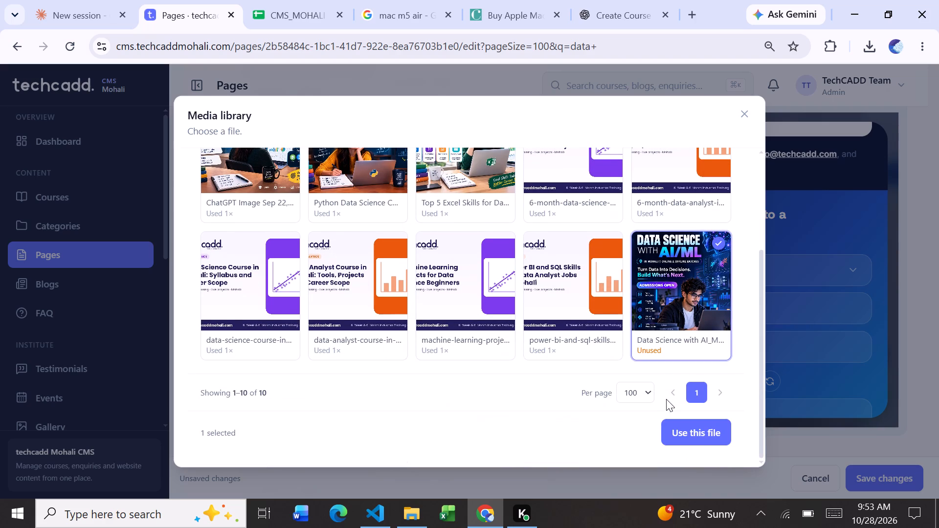
click(689, 441)
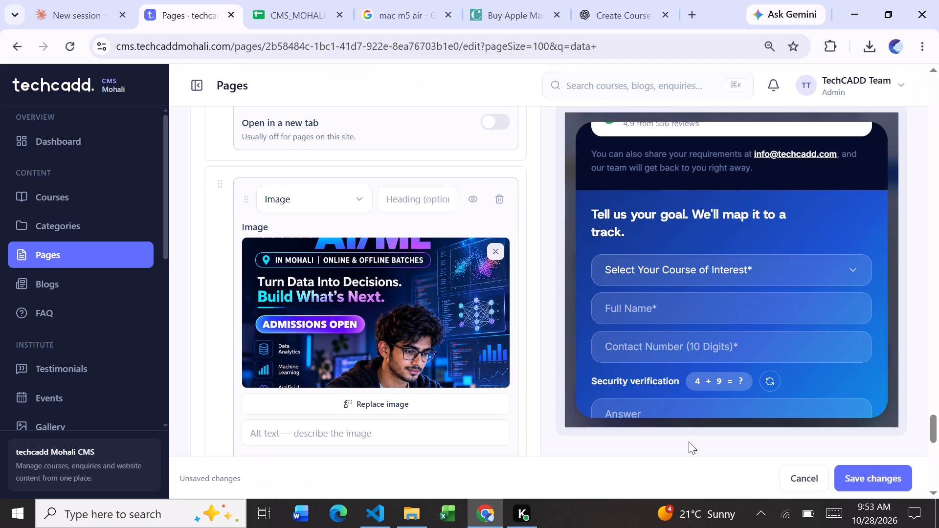
Check the remaining image and publishing settings, and save the page changes.
scroll(753, 340, down, 3)
scroll(753, 340, up, 4)
scroll(753, 340, down, 3)
scroll(399, 336, down, 4)
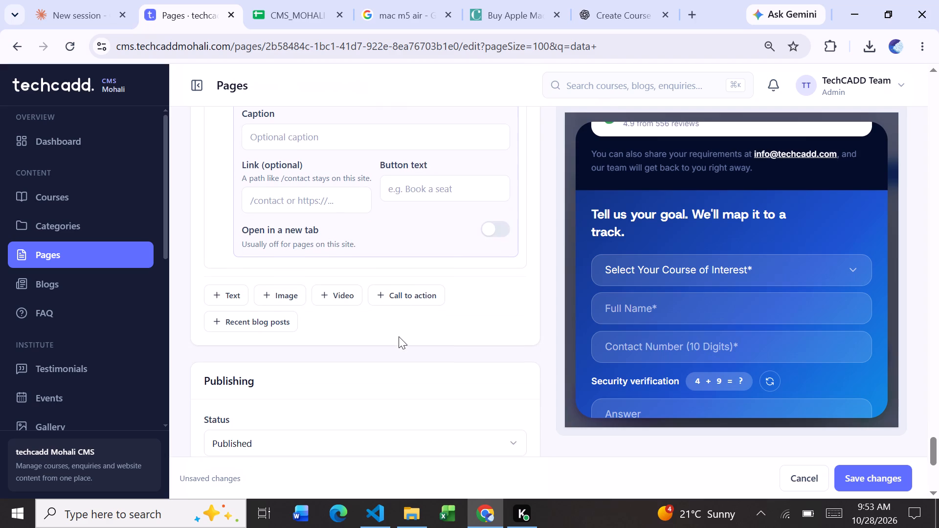
scroll(399, 336, down, 2)
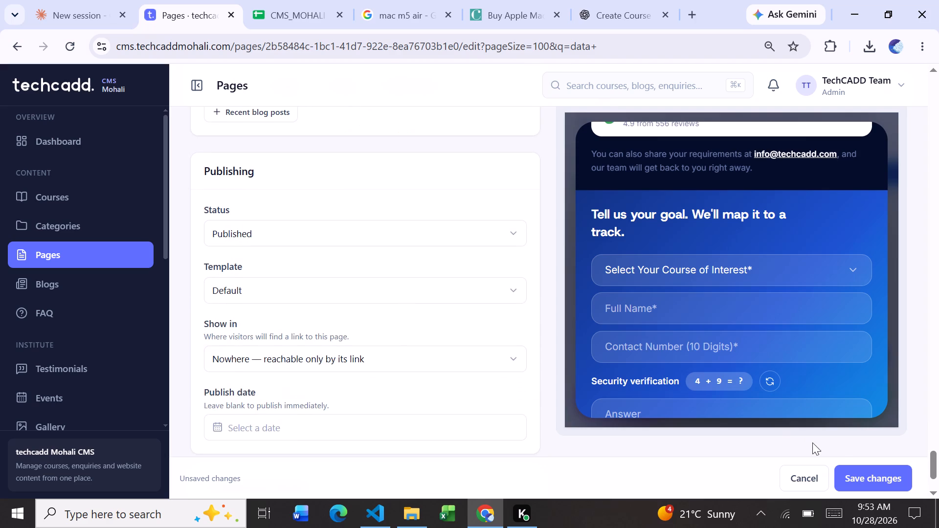
click(861, 472)
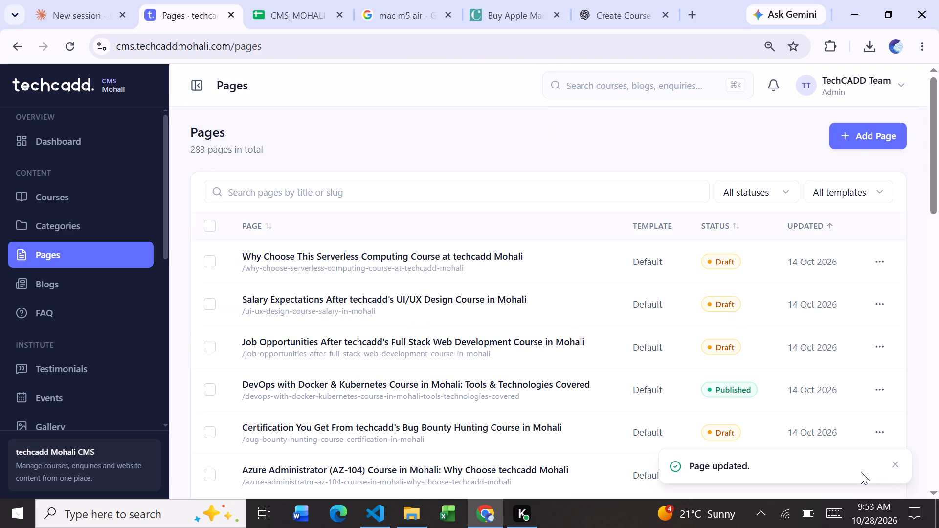
Find the page "Data Science with AI/ML Course in Mohali: Online & Offline Batches", open its live version and copy the web address.
click(454, 182)
key(ctrl+v)
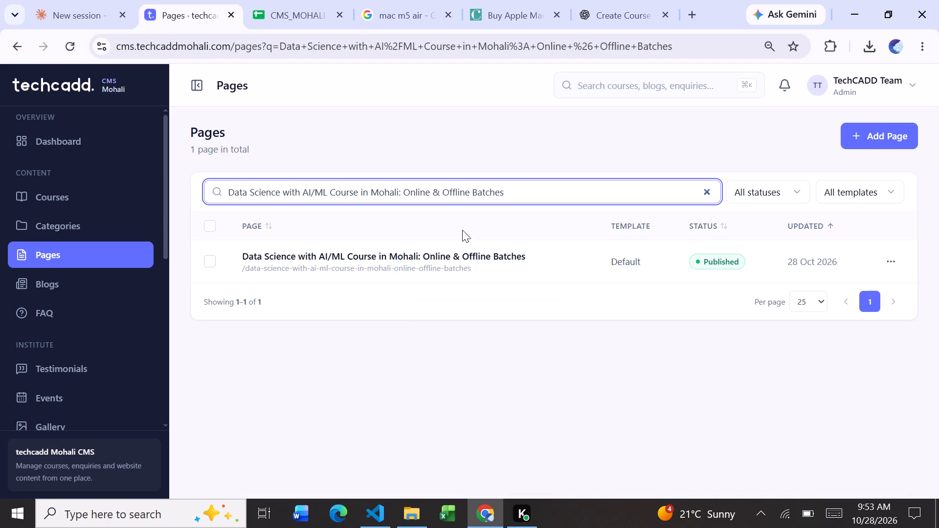
click(456, 256)
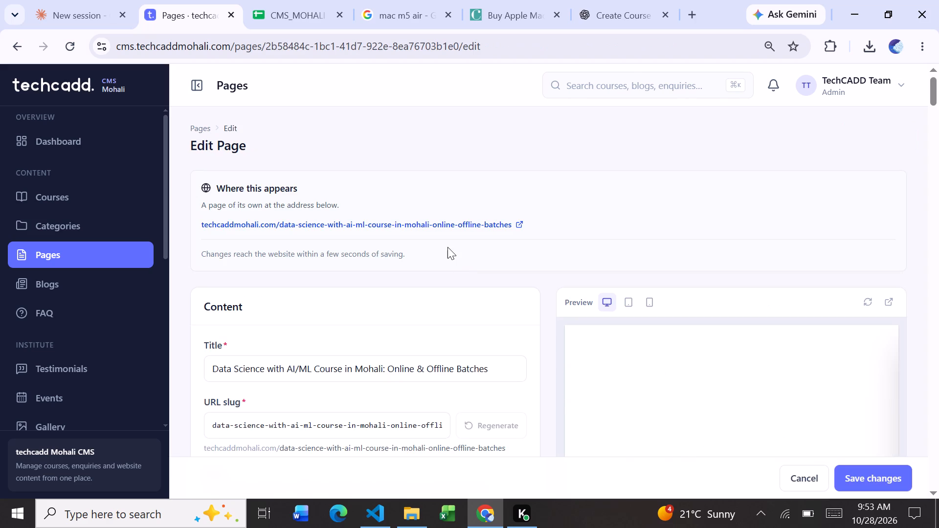
click(471, 223)
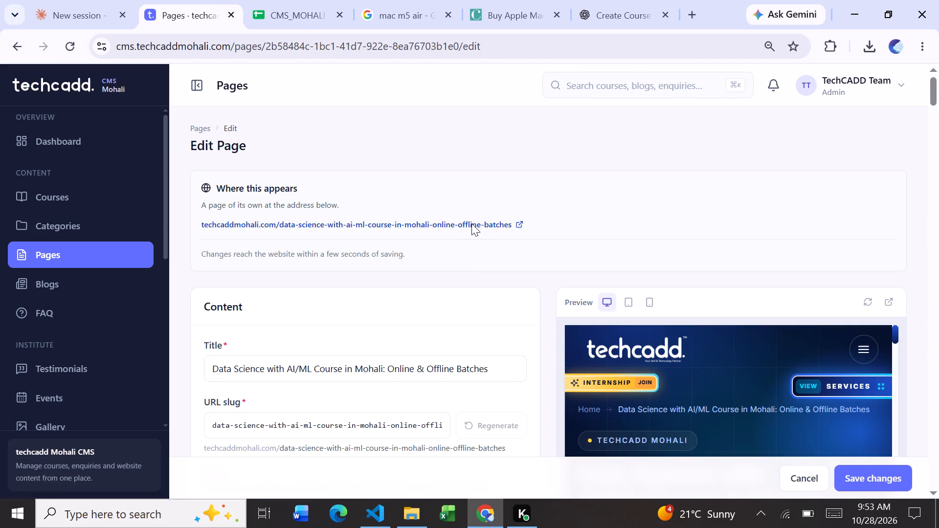
click(520, 53)
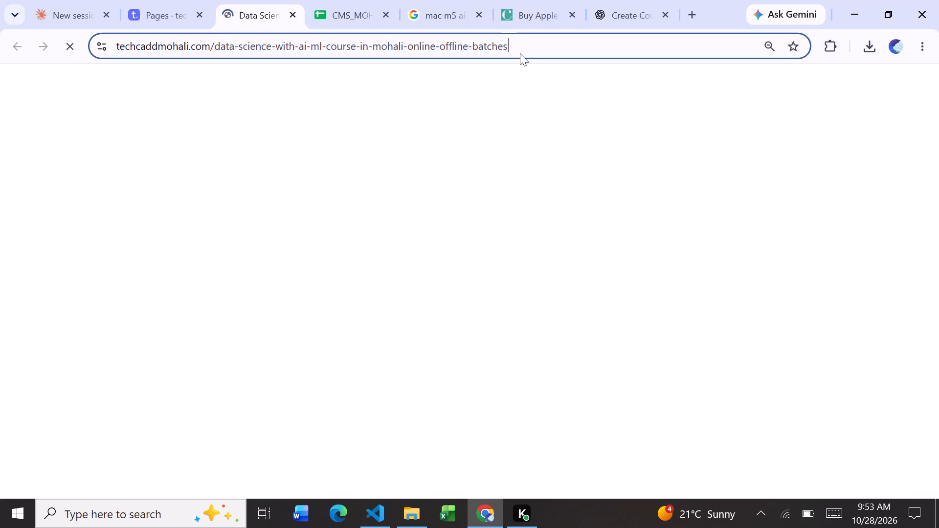
key(ctrl+c)
Review the live Data Science with AI/ML course page, including its syllabus, FAQ sections and poster image.
scroll(485, 271, down, 3)
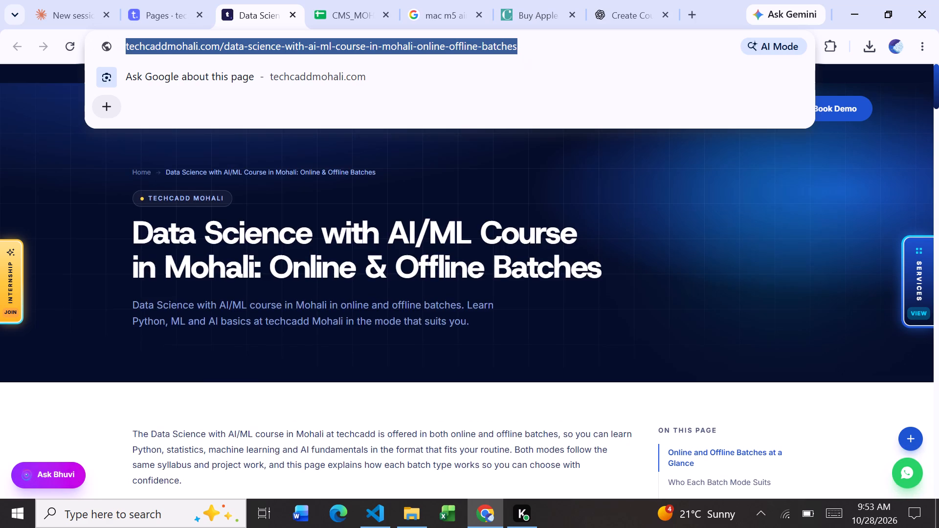
scroll(485, 271, down, 12)
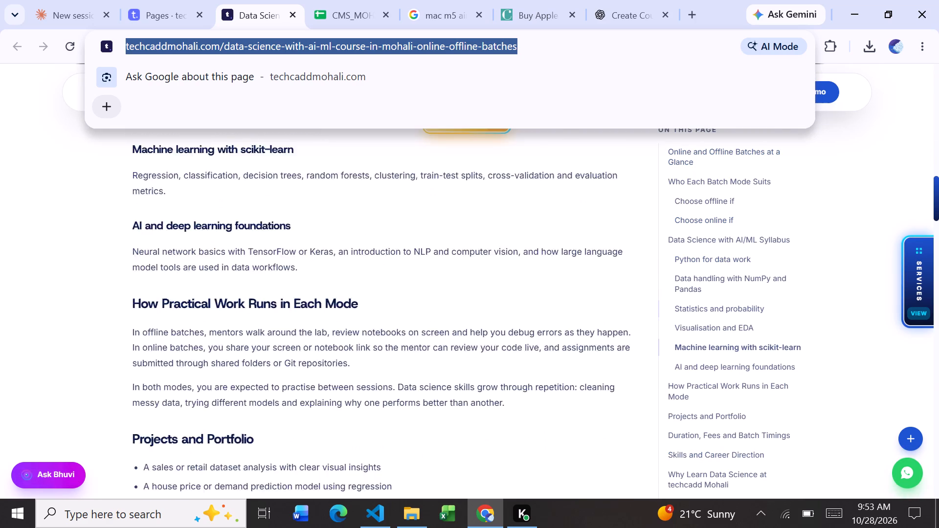
scroll(485, 271, down, 12)
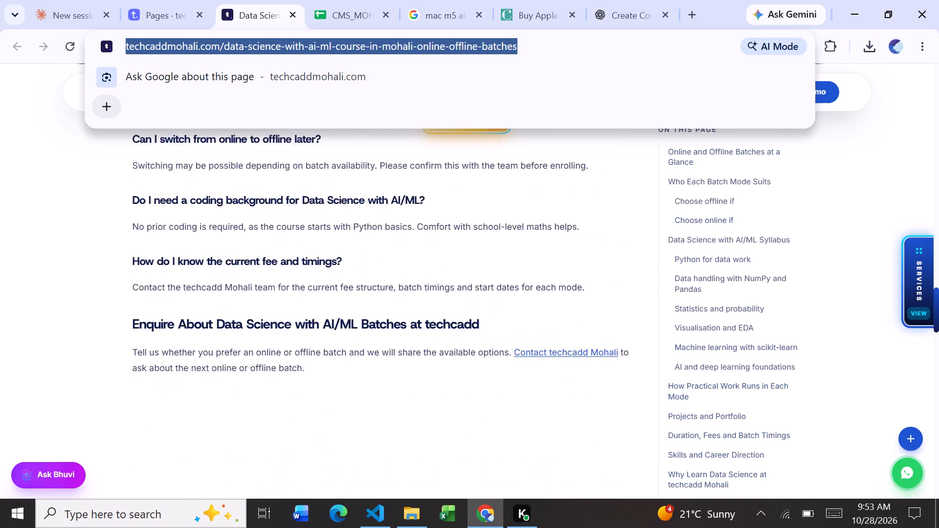
scroll(485, 271, down, 6)
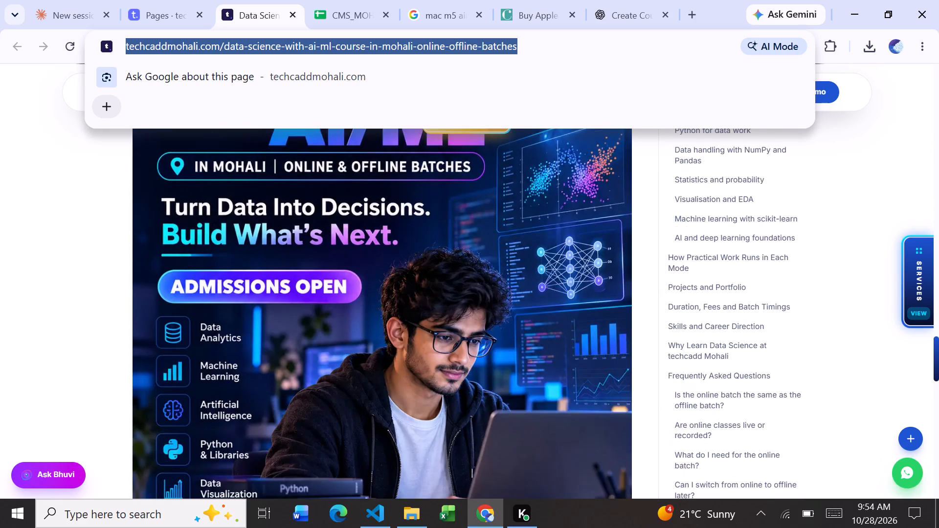
scroll(485, 271, down, 2)
scroll(485, 271, up, 20)
scroll(485, 271, up, 10)
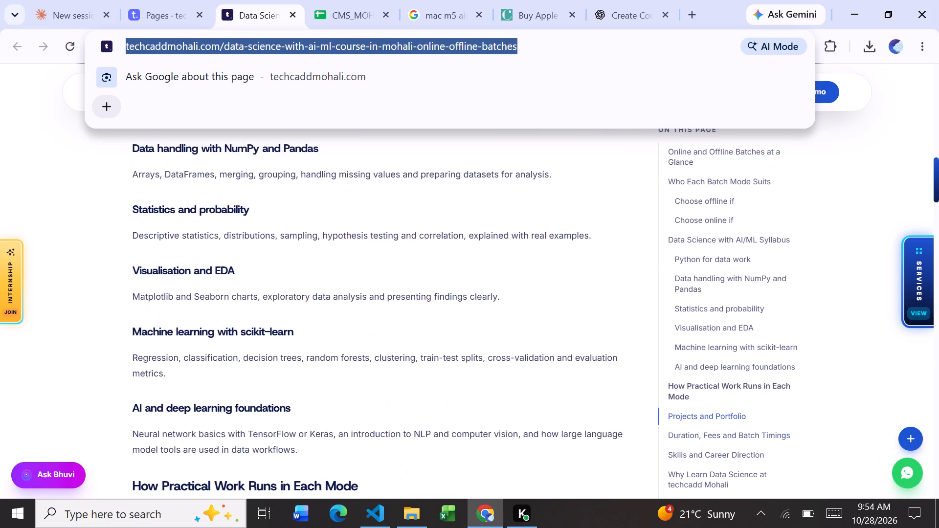
scroll(485, 271, up, 7)
Paste the live Data Science with AI/ML page link into H27 of the Ankit sir sheet.
click(364, 0)
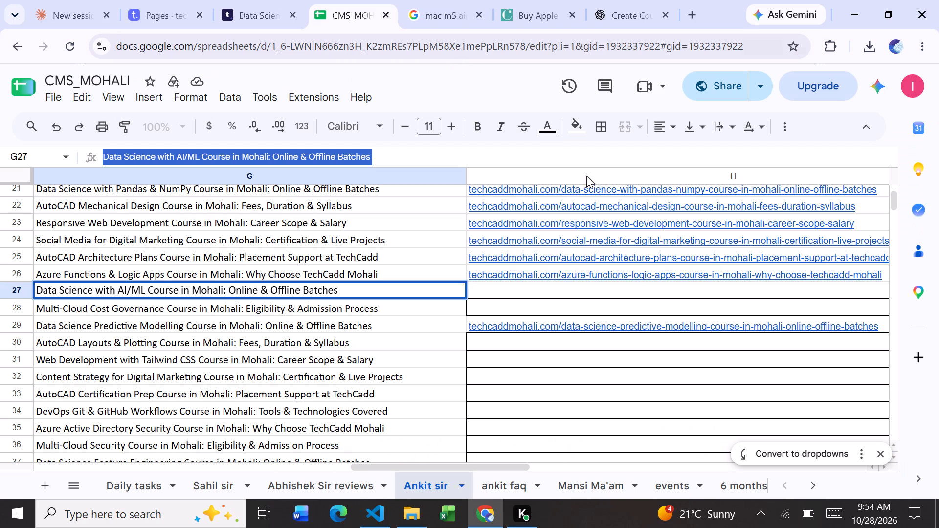
click(515, 287)
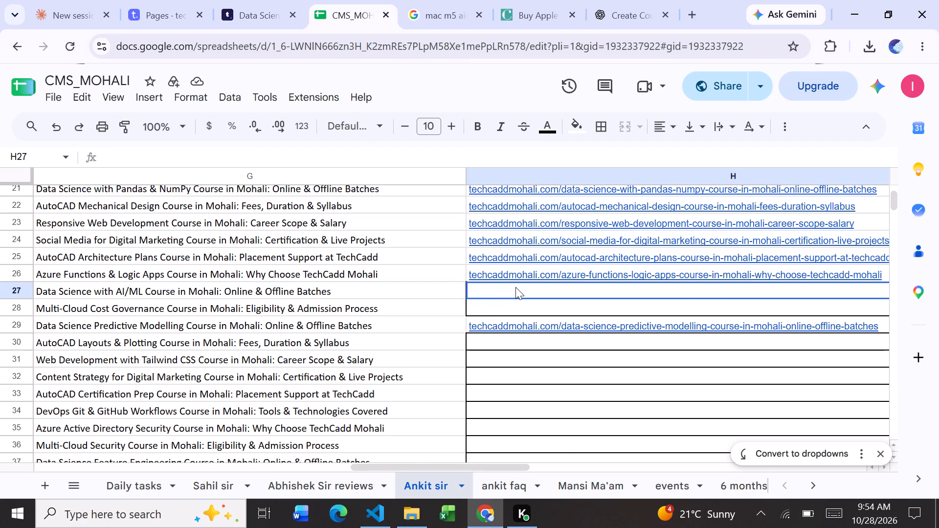
key(ctrl+v)
scroll(380, 316, right, 1)
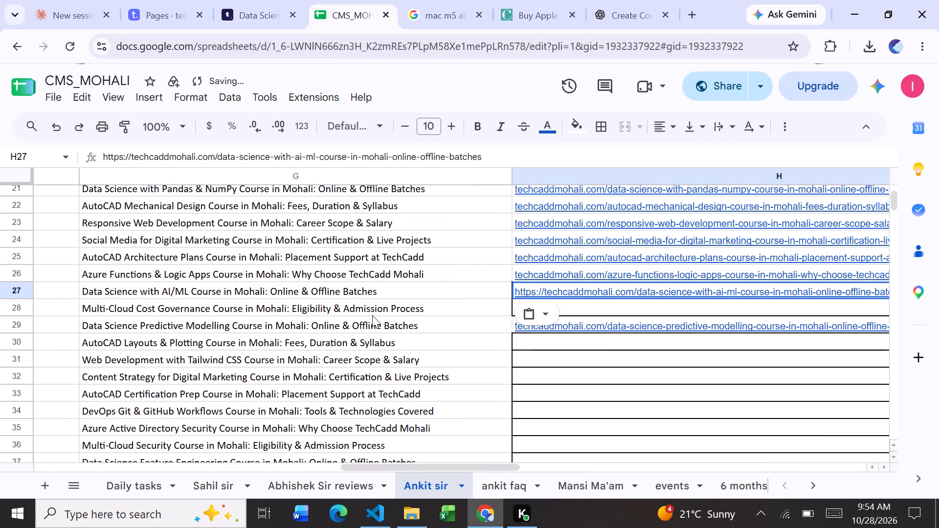
Save the open CMS page and search Pages for the row 28 title "Multi-Cloud Cost Governance Course in Mohali: Eligibility & Admission Process".
click(372, 314)
click(360, 152)
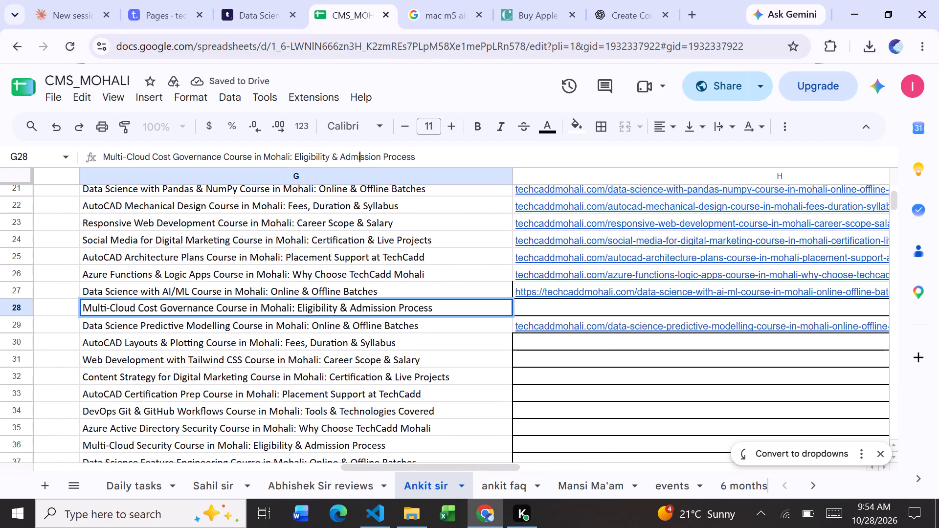
key(ctrl+a)
key(ctrl+c)
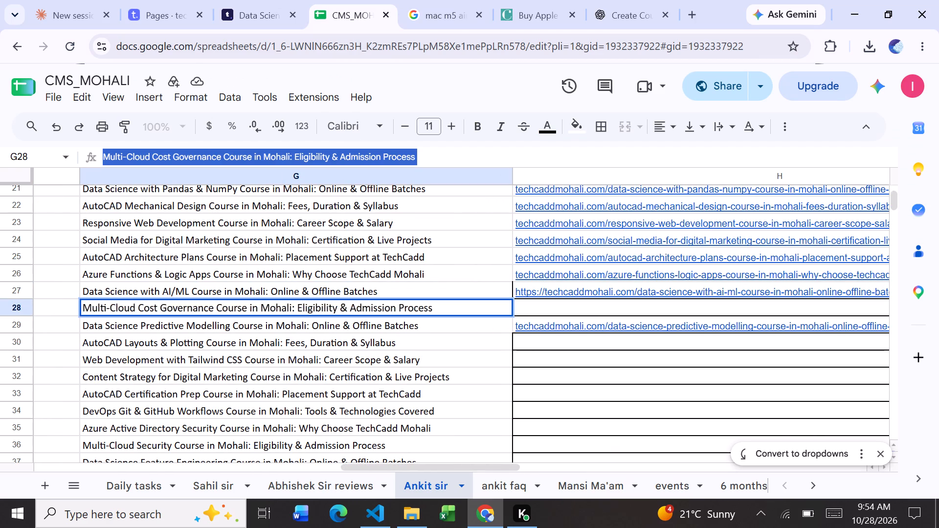
click(178, 4)
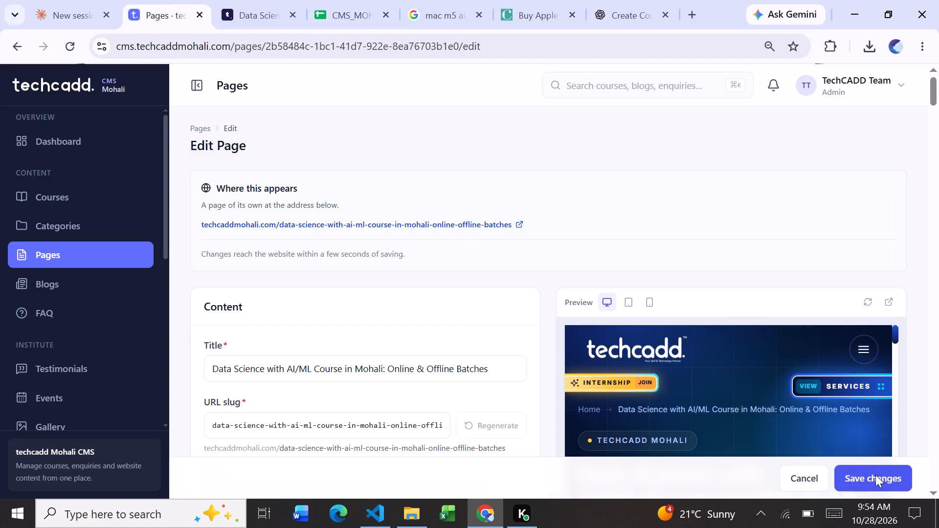
click(875, 475)
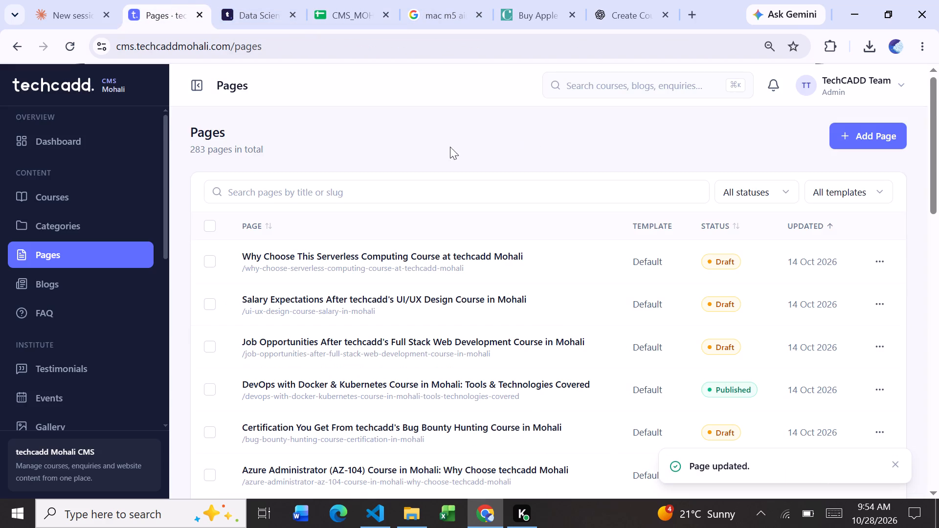
click(394, 195)
key(ctrl+v)
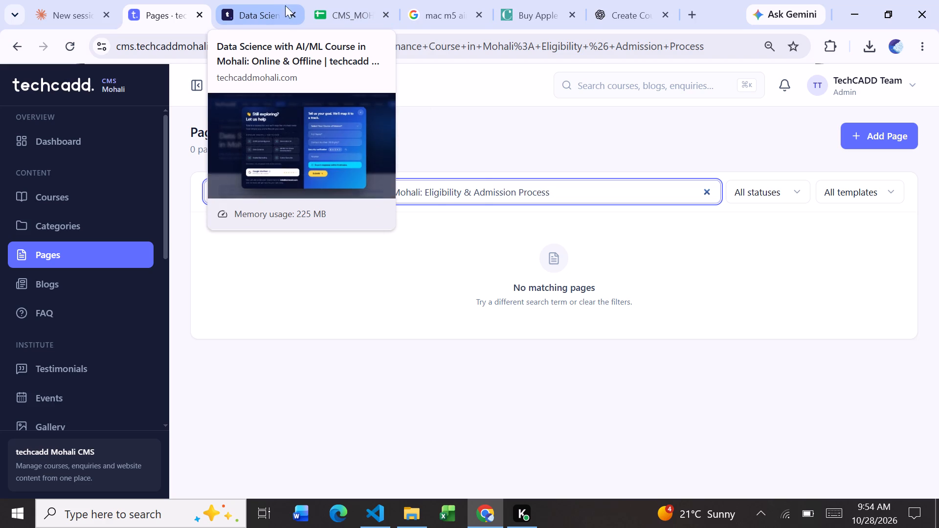
Copy the row 57 title "AutoCAD Architecture Plans Course in Mohali: Placement Support at TechCadd" into H28 of the Ankit sir sheet.
click(347, 13)
scroll(375, 345, down, 1)
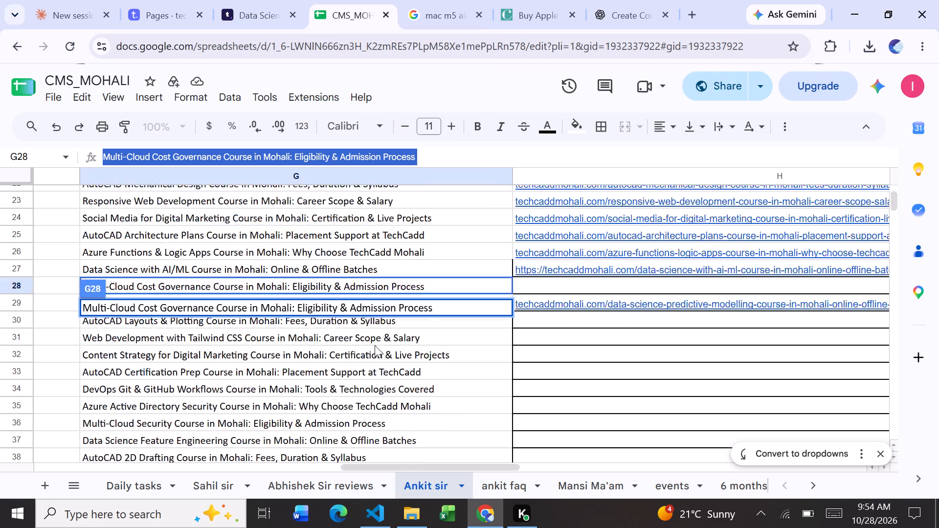
scroll(375, 345, down, 5)
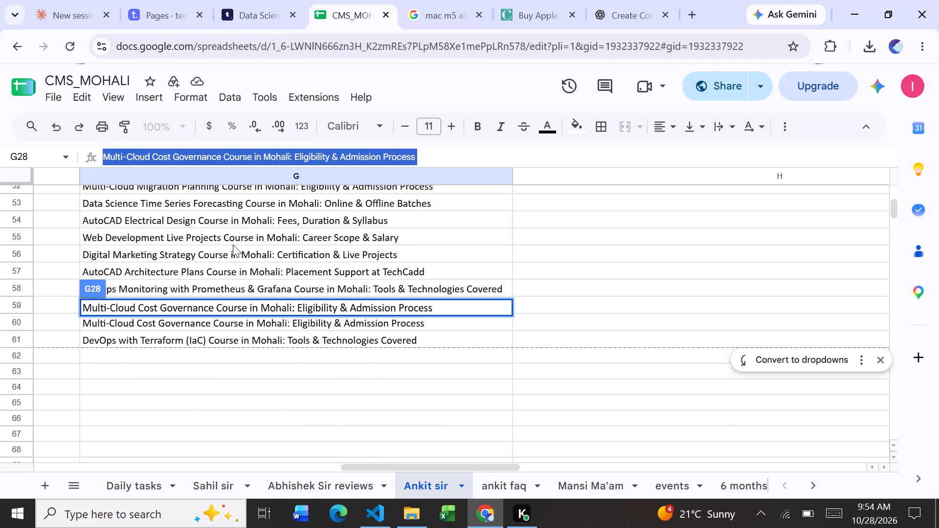
click(188, 274)
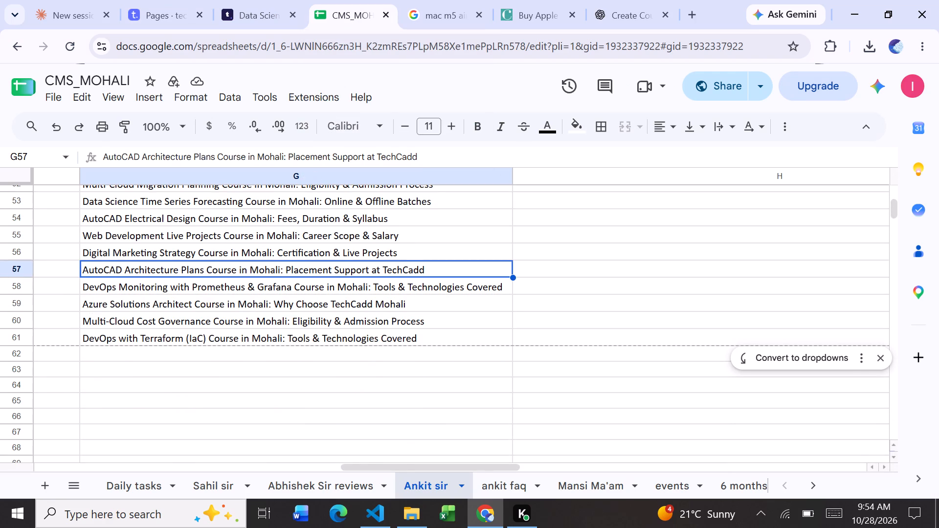
click(340, 156)
key(ctrl+a)
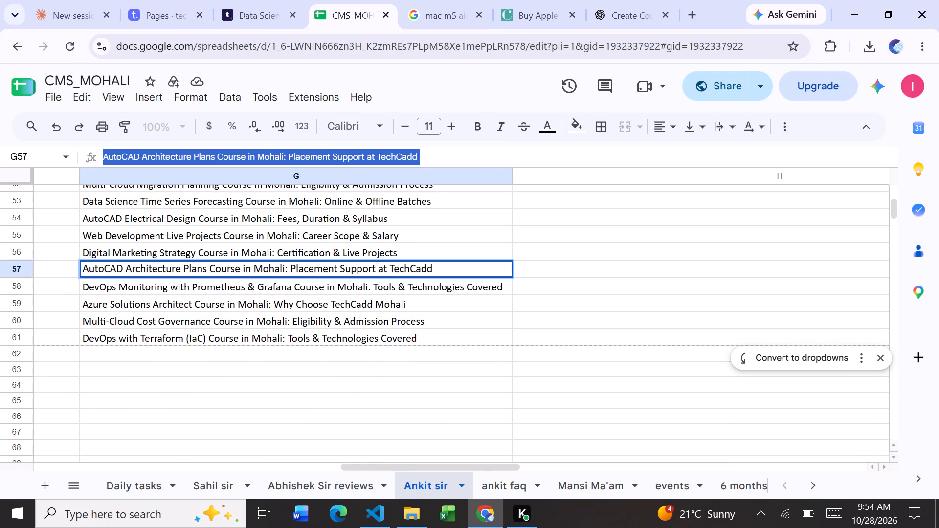
key(ctrl+c)
right_click(340, 156)
scroll(340, 156, up, 3)
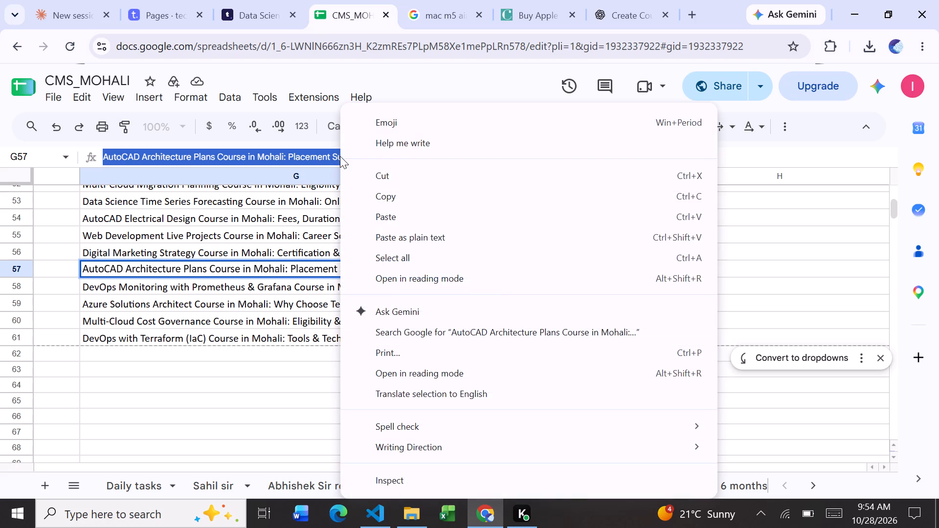
scroll(251, 303, up, 2)
click(822, 322)
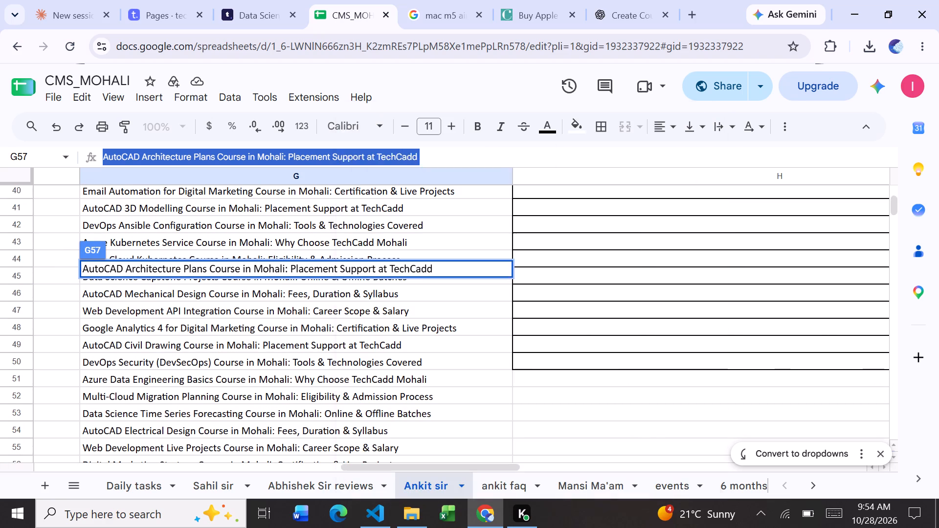
scroll(753, 299, up, 5)
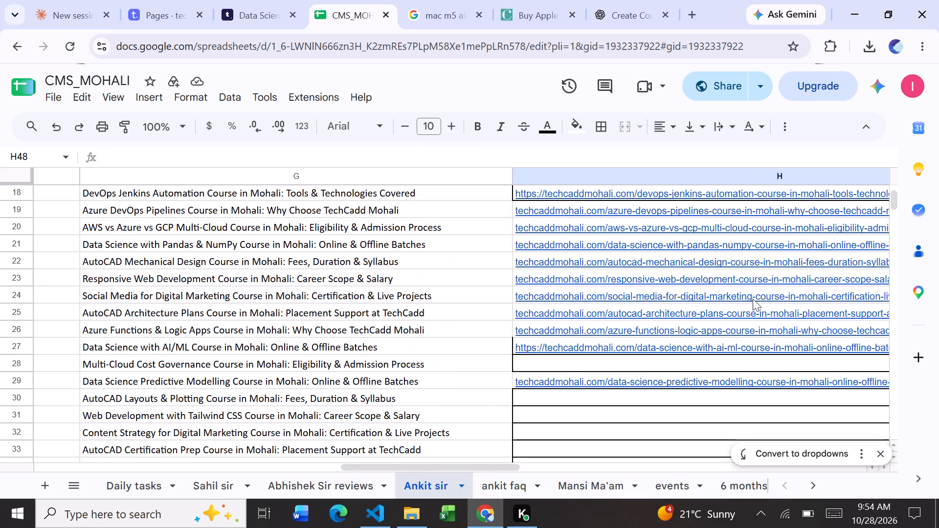
click(567, 366)
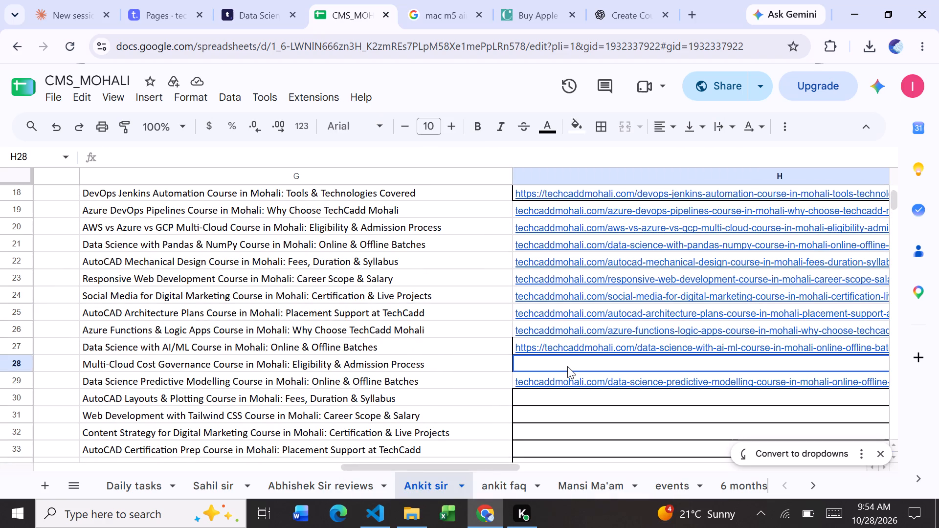
key(ctrl+v)
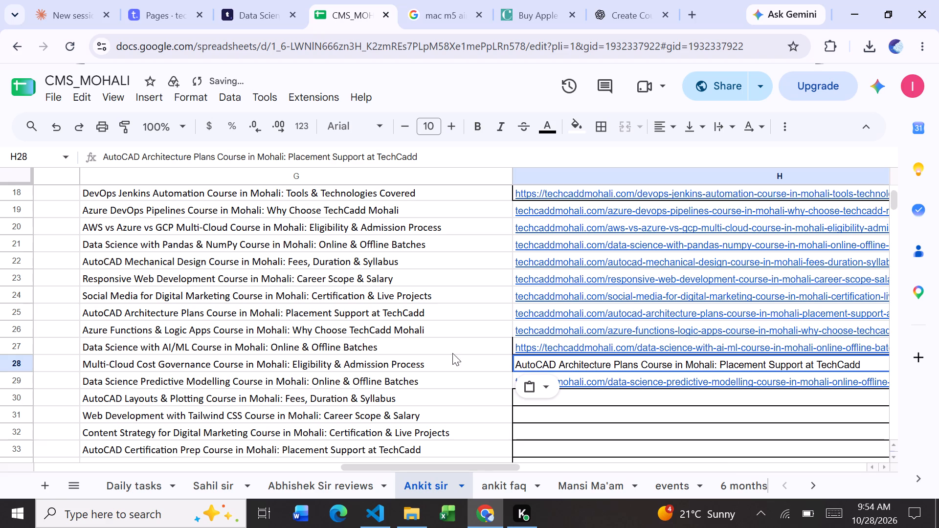
Copy the Multi-Cloud Cost Governance course title text from G28.
click(441, 364)
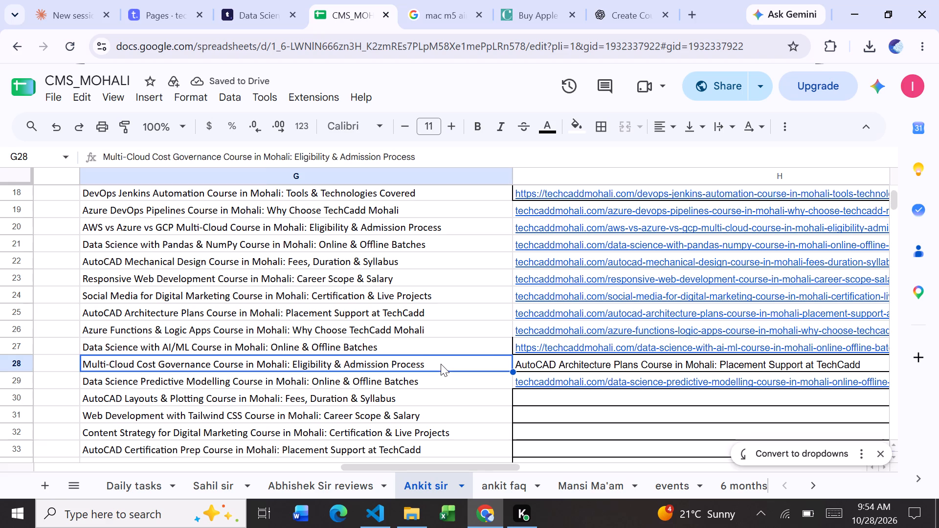
key(ctrl+c)
key(ctrl+v)
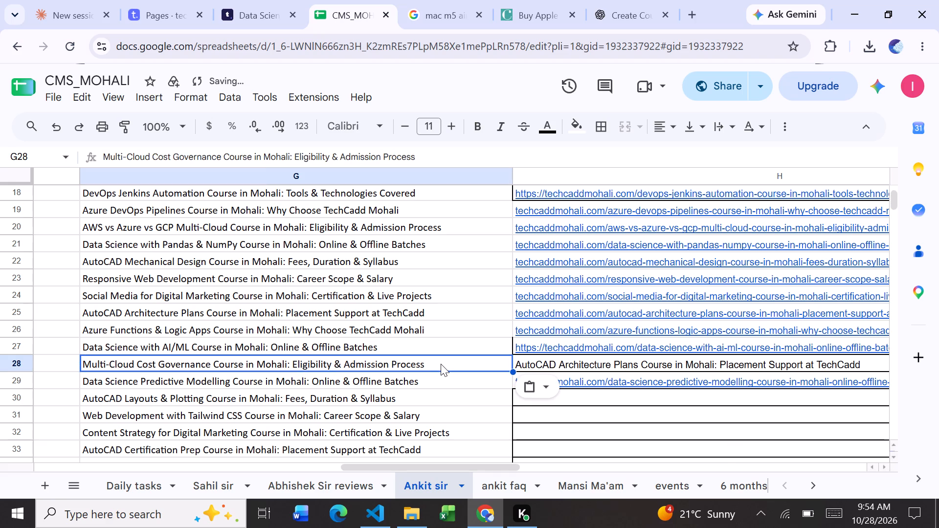
click(390, 148)
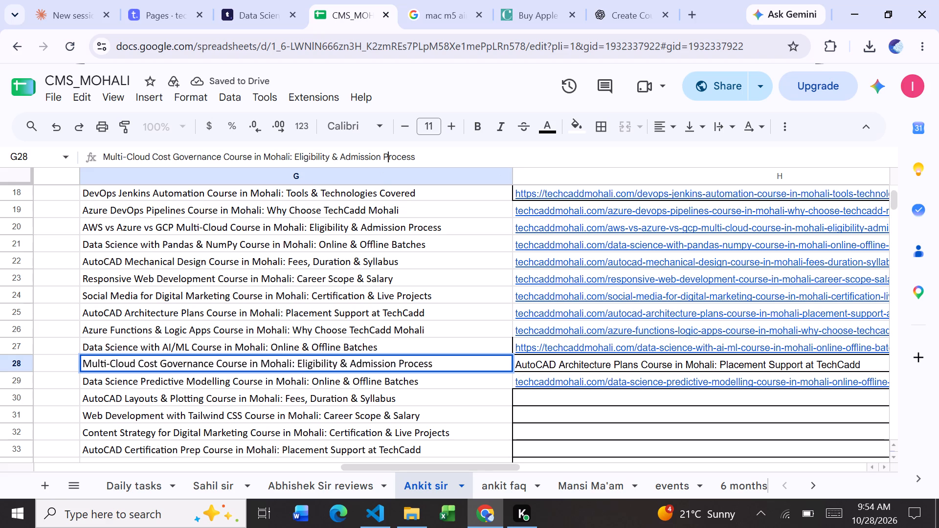
key(ctrl+a)
key(ctrl+c)
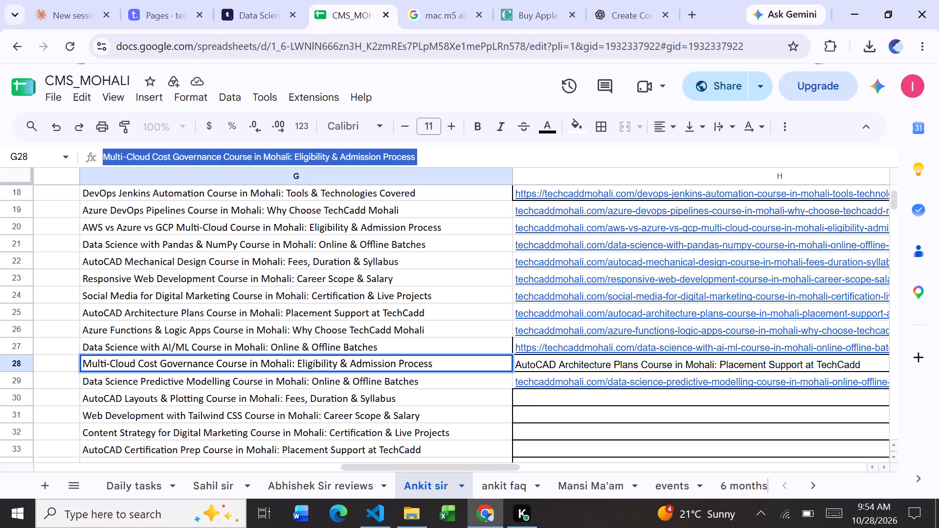
Look through the course titles in column G down to row 61 for repeats of the row 28 title.
scroll(353, 270, down, 3)
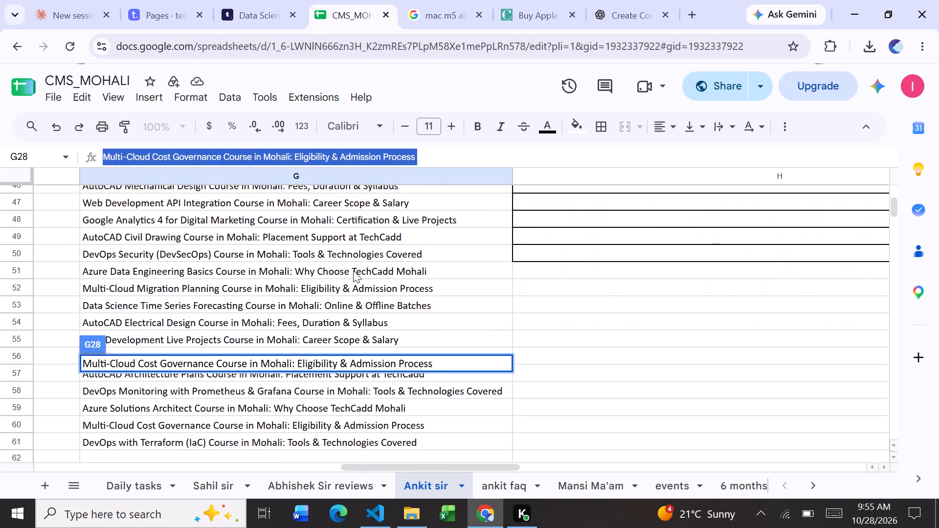
scroll(353, 270, down, 2)
scroll(296, 266, up, 3)
scroll(296, 266, down, 1)
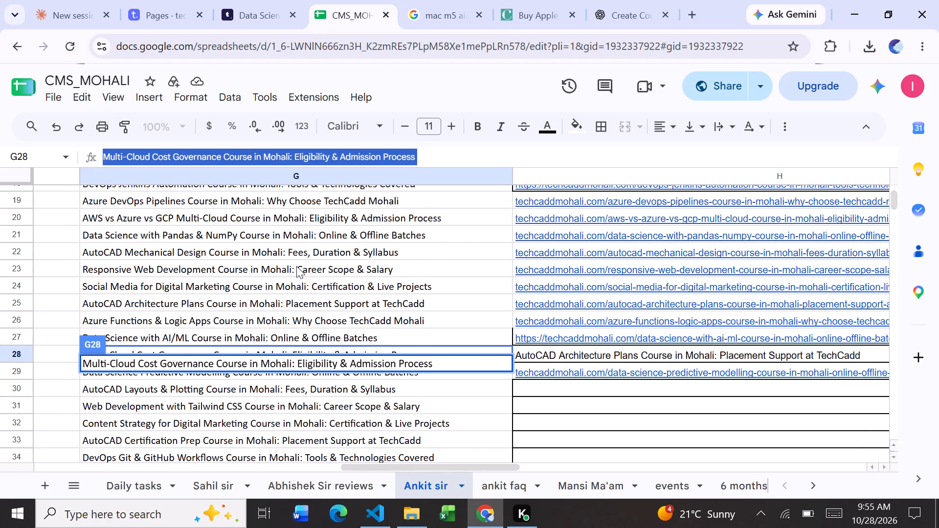
scroll(296, 266, down, 2)
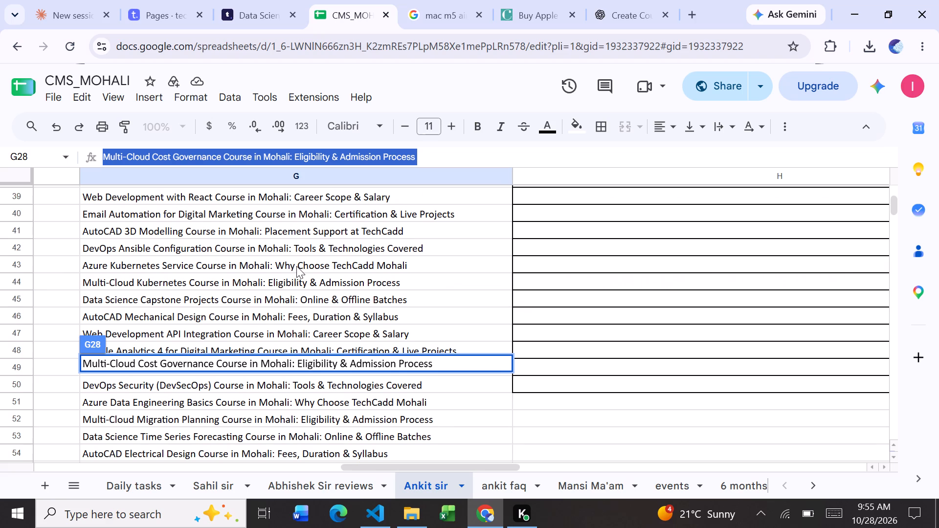
scroll(282, 274, down, 1)
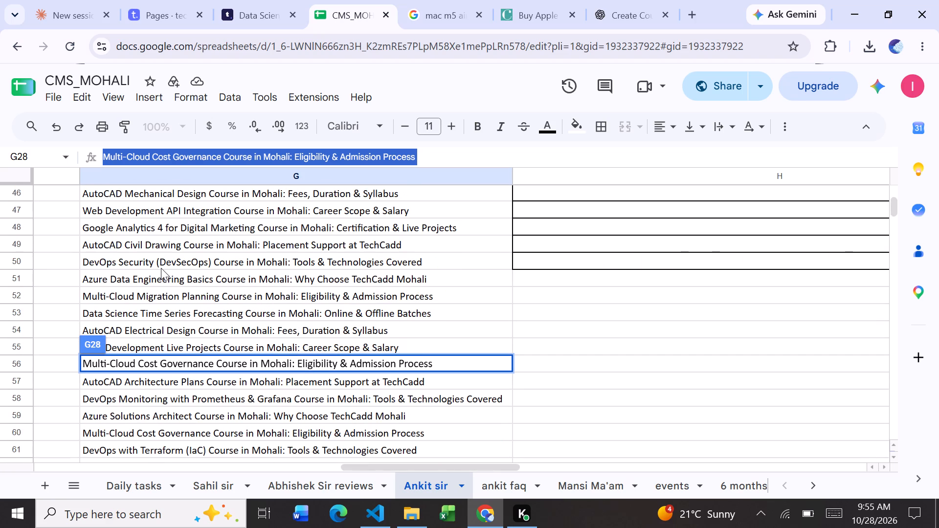
scroll(134, 262, down, 1)
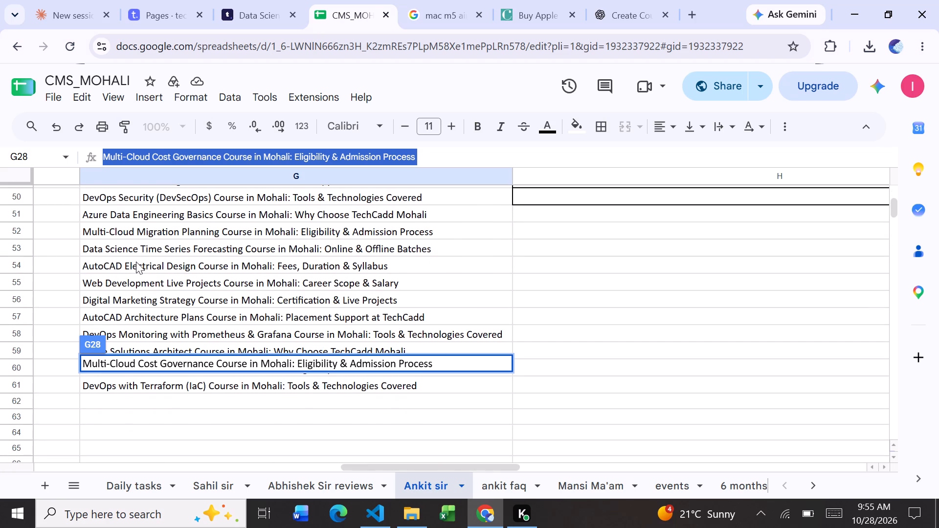
scroll(146, 262, up, 1)
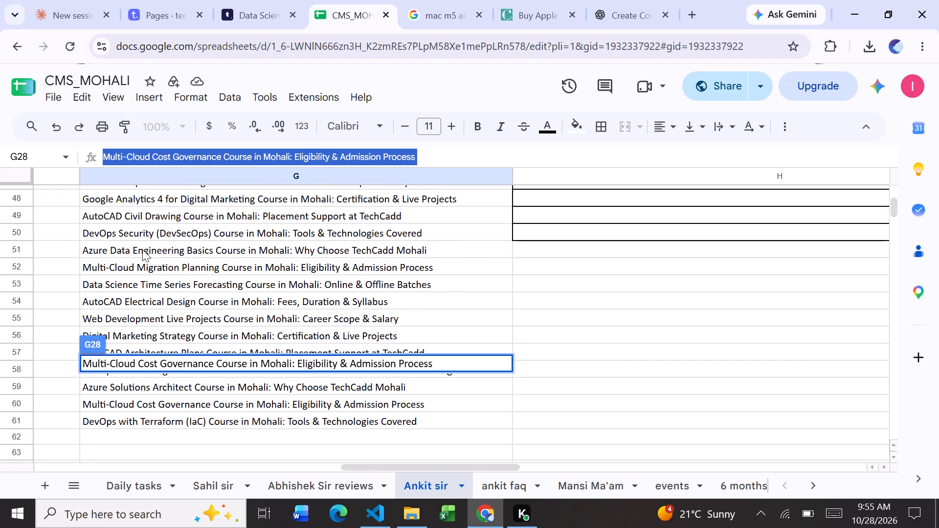
scroll(150, 288, down, 1)
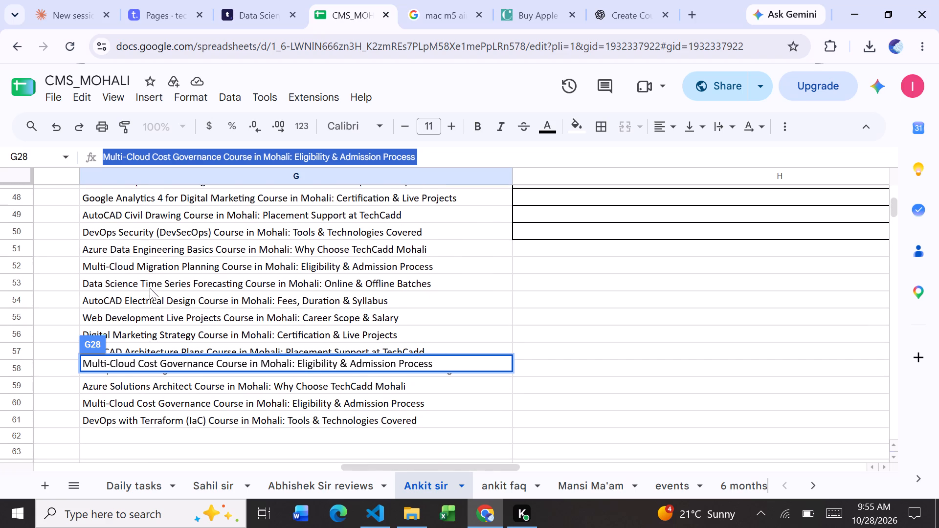
scroll(150, 288, down, 1)
Replace the AutoCAD Architecture Plans title in G57 with "Multi-Cloud Cost Governance Course in Mohali: Eligibility & Admission Process".
click(167, 295)
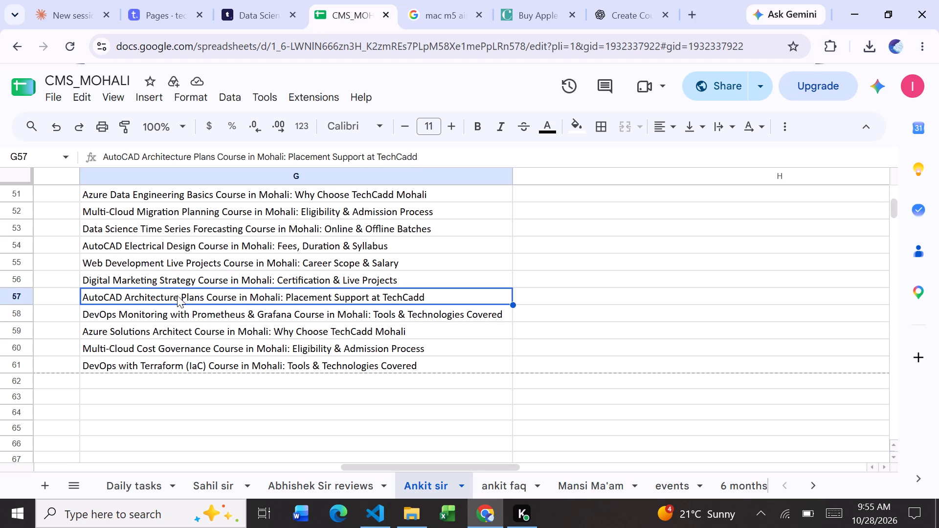
click(422, 155)
key(ctrl+a)
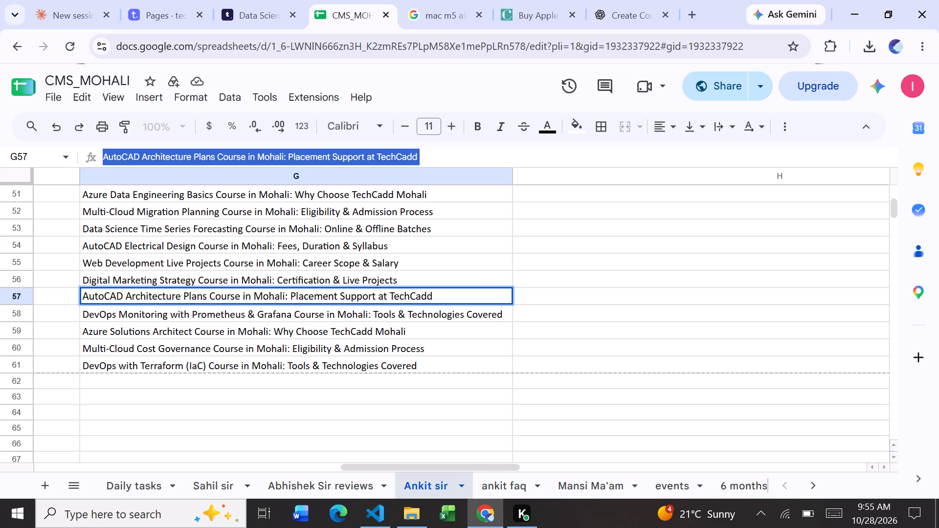
key(ctrl+v)
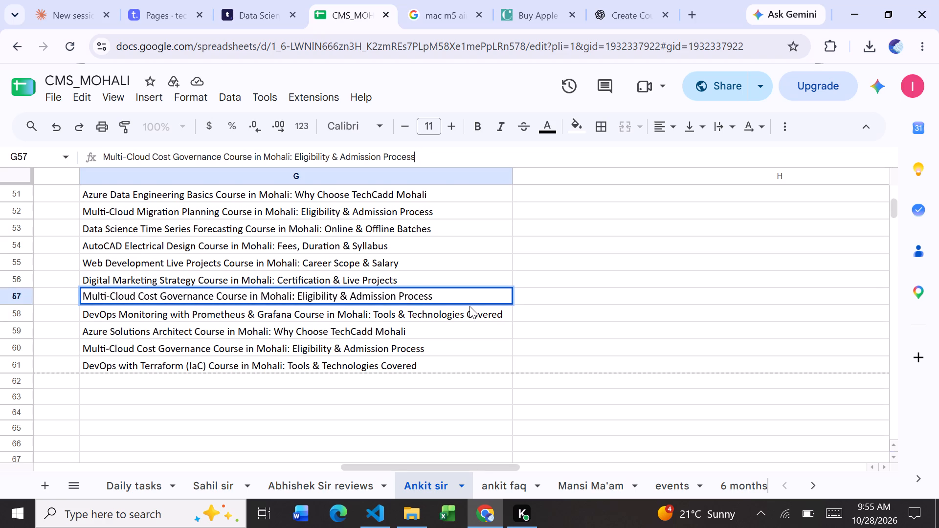
scroll(469, 306, up, 4)
click(609, 316)
Clear the Multi-Cloud Cost Governance course title from G28 of the Ankit sir sheet.
scroll(609, 316, up, 1)
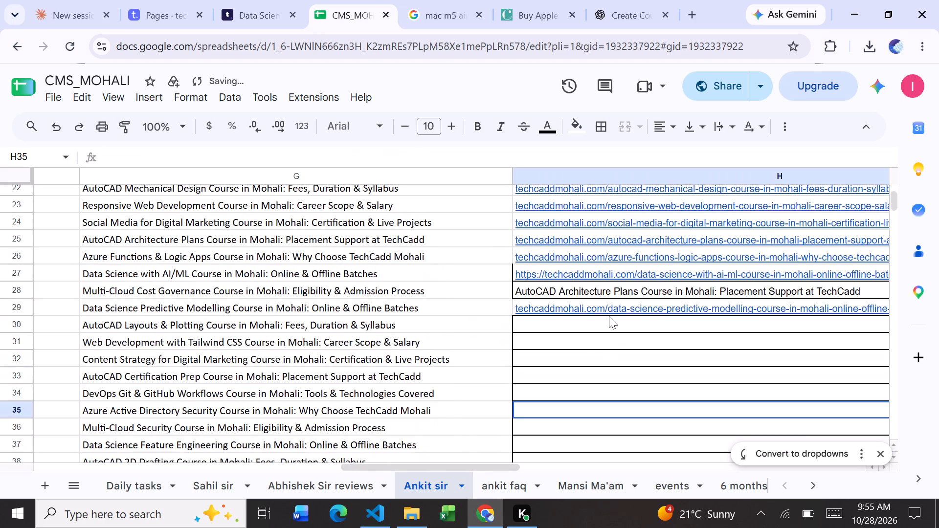
click(440, 289)
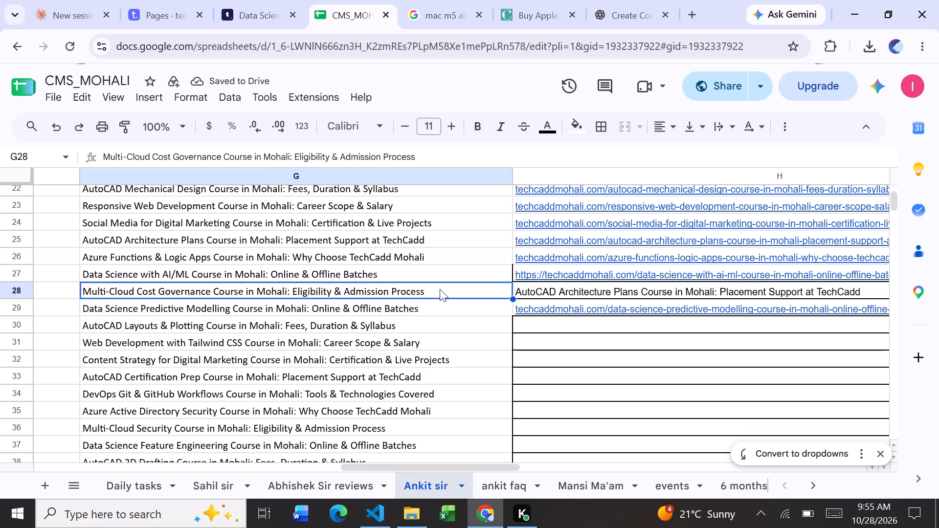
key(ctrl+a)
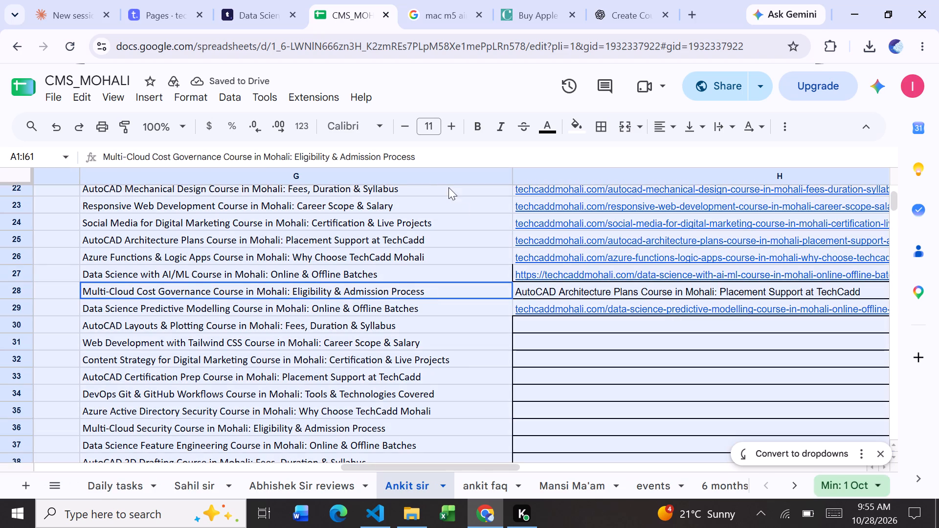
click(403, 157)
key(ctrl+a)
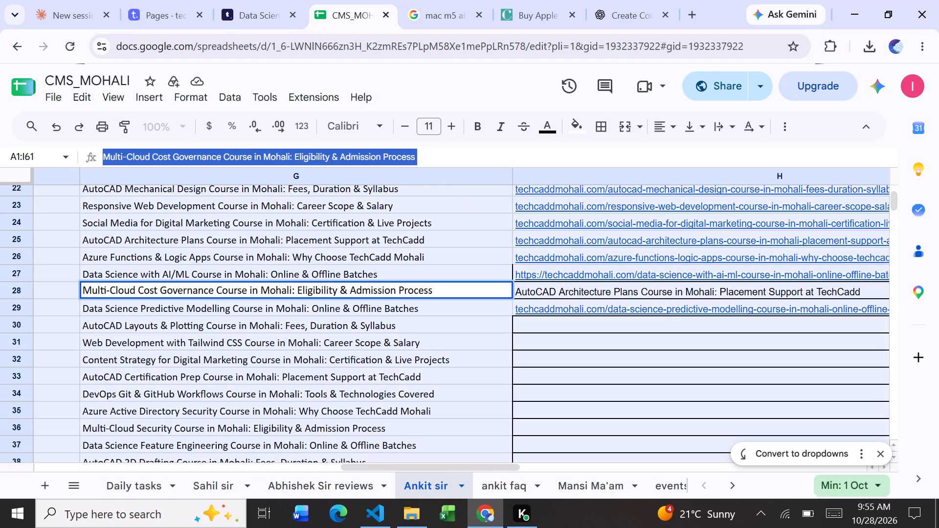
key(BackSpace)
click(473, 288)
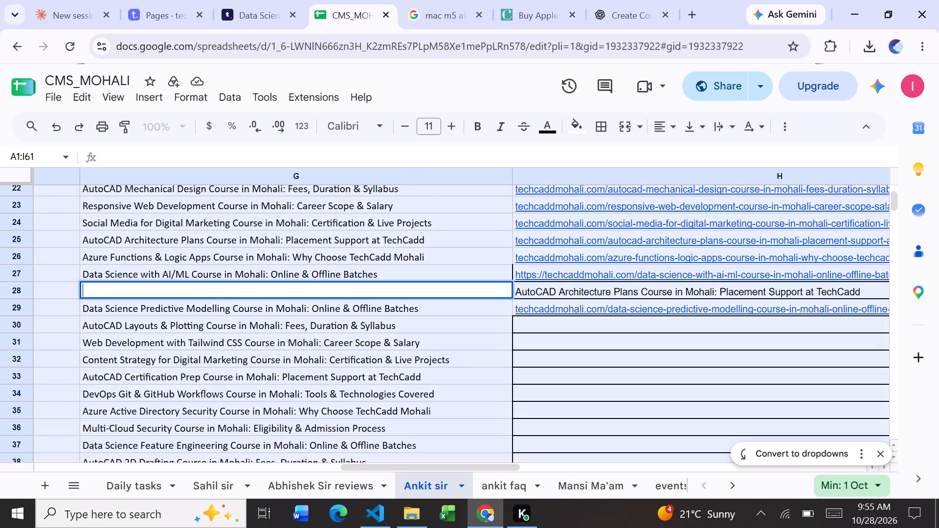
Change the last word of the H28 title to lowercase "techcadd" and copy the whole title.
click(559, 284)
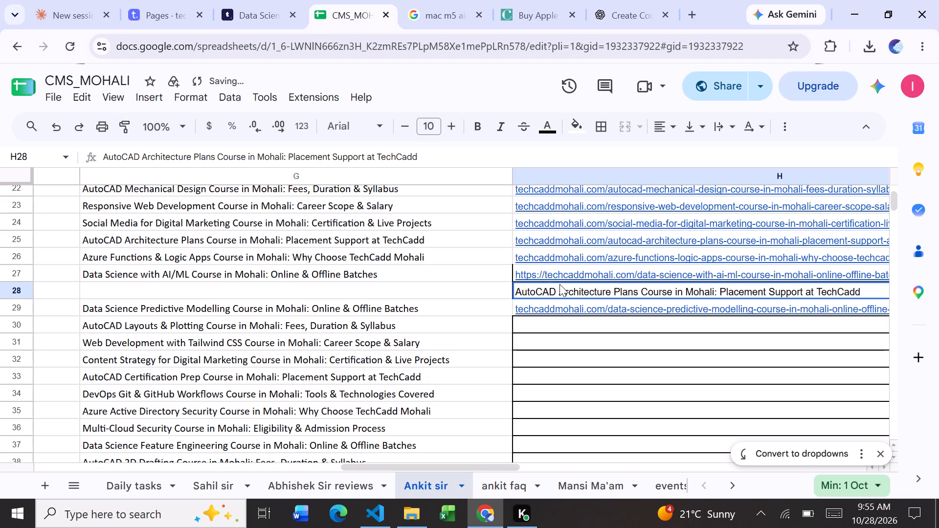
click(423, 160)
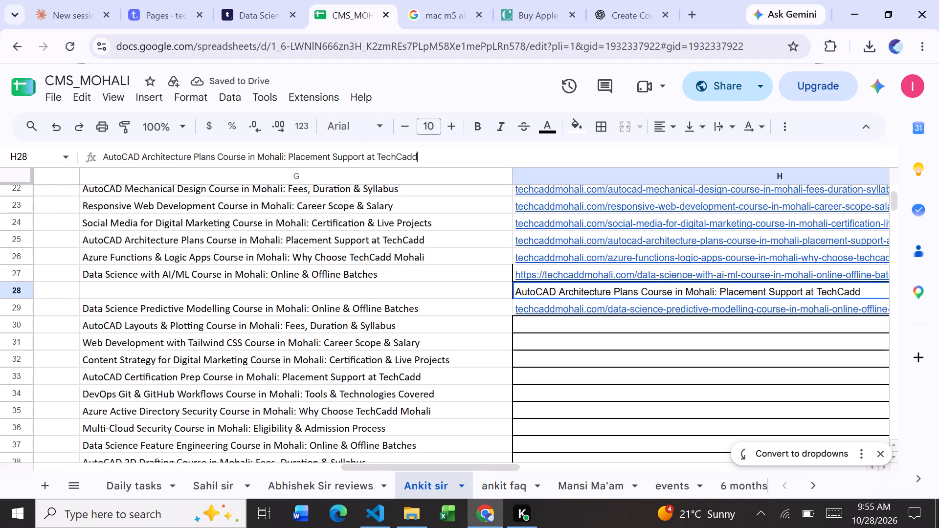
key(BackSpace)
key(BackSpace)
key(BackSpace)
key(BackSpace)
key(BackSpace)
key(BackSpace)
key(BackSpace)
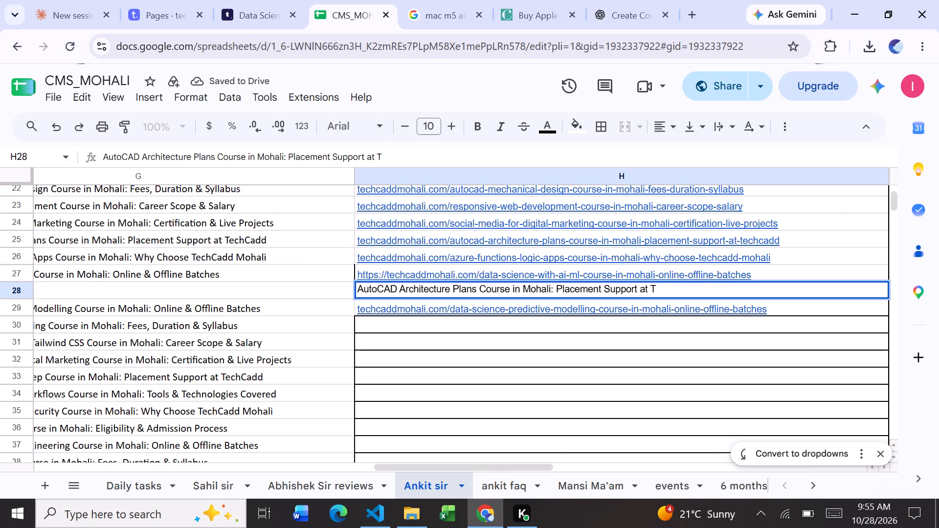
key(BackSpace)
text(te)
text(chcadd)
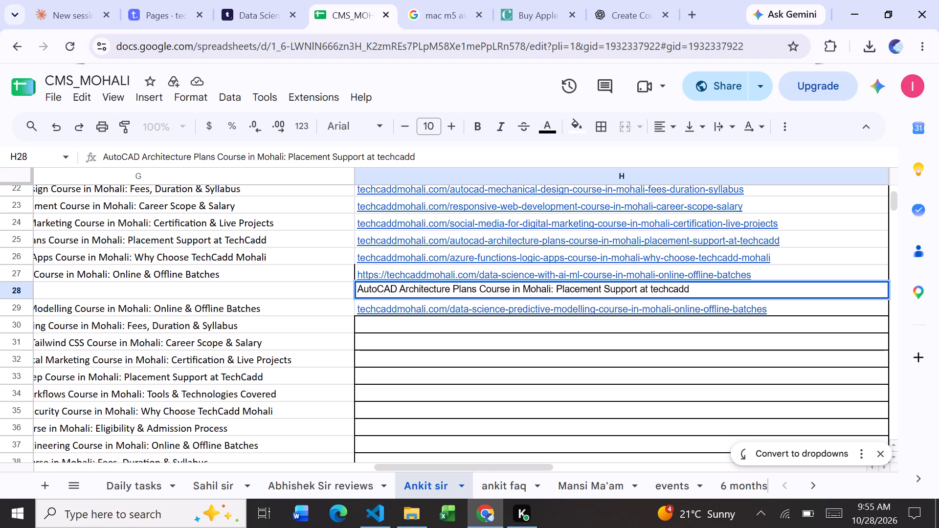
key(ctrl+a)
key(ctrl+c)
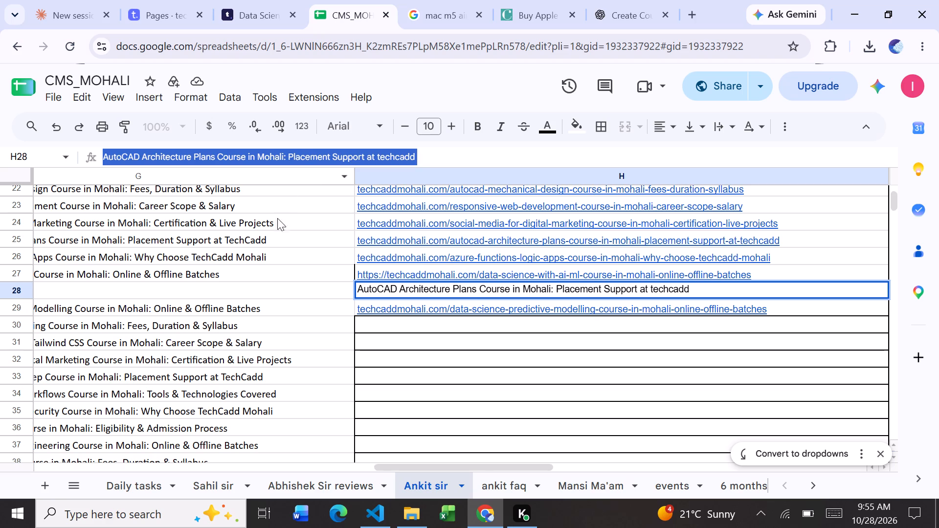
Paste "AutoCAD Architecture Plans Course in Mohali: Placement Support at techcadd" into the empty cell G28.
click(285, 283)
click(285, 283)
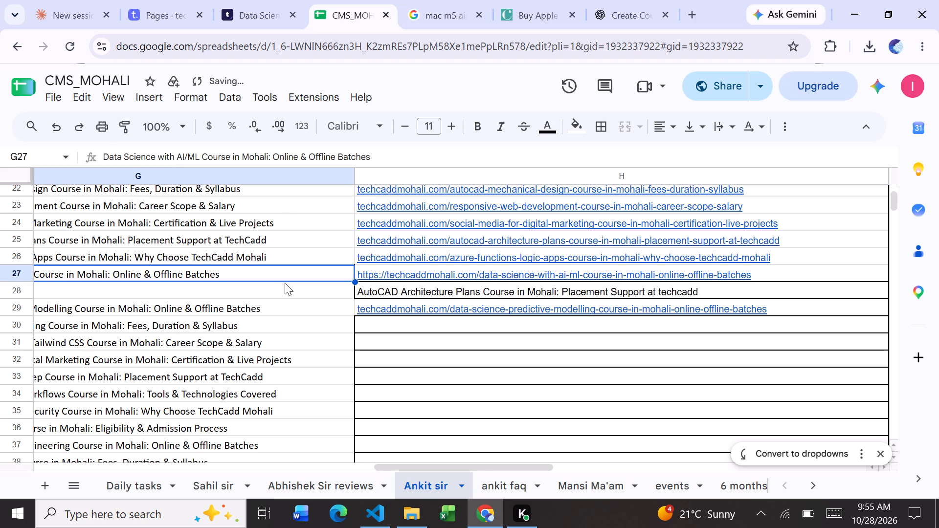
click(278, 286)
key(ctrl+v)
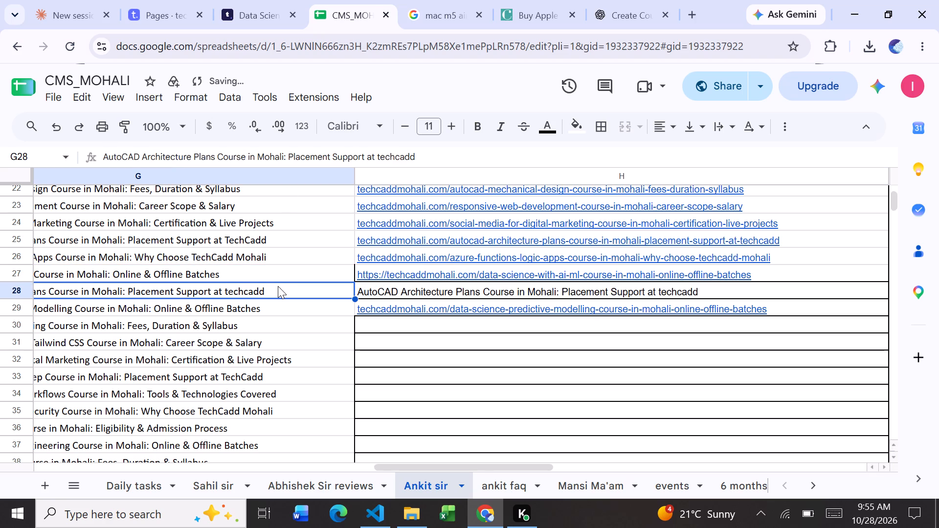
Delete the AutoCAD Architecture Plans title text from H28, leaving the links above it in place.
click(718, 286)
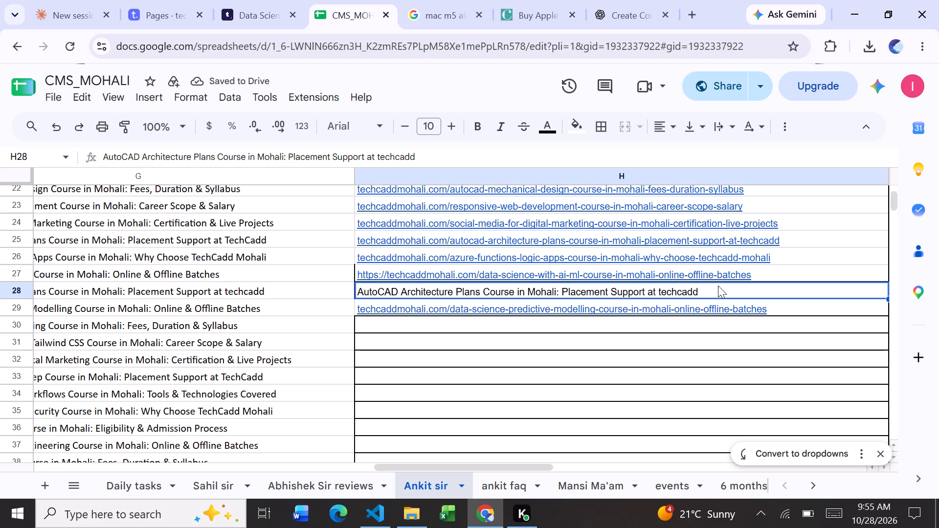
drag(718, 286, 469, 206)
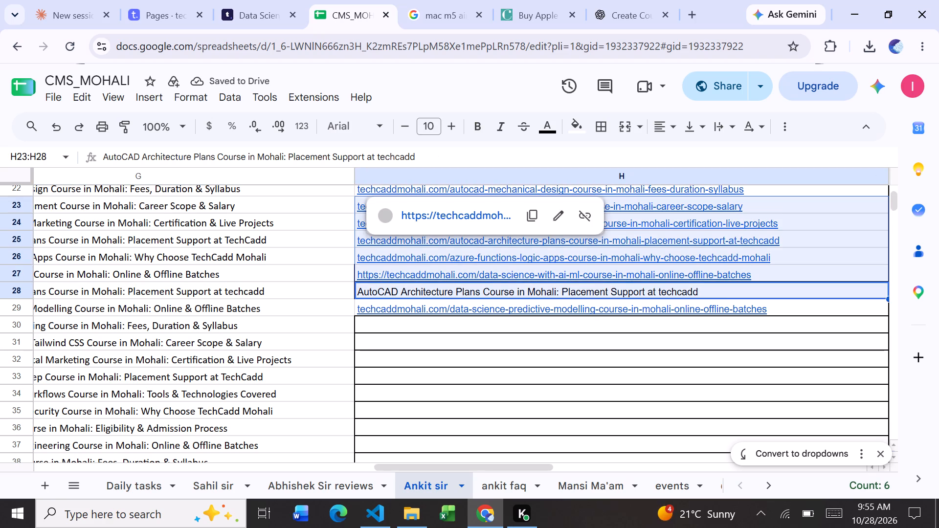
click(432, 156)
key(BackSpace)
key(BackSpace)
key(BackSpace)
key(BackSpace)
key(BackSpace)
key(BackSpace)
key(BackSpace)
key(BackSpace)
key(BackSpace)
key(BackSpace)
key(BackSpace)
key(BackSpace)
key(BackSpace)
key(BackSpace)
key(BackSpace)
key(BackSpace)
key(BackSpace)
key(BackSpace)
key(BackSpace)
key(BackSpace)
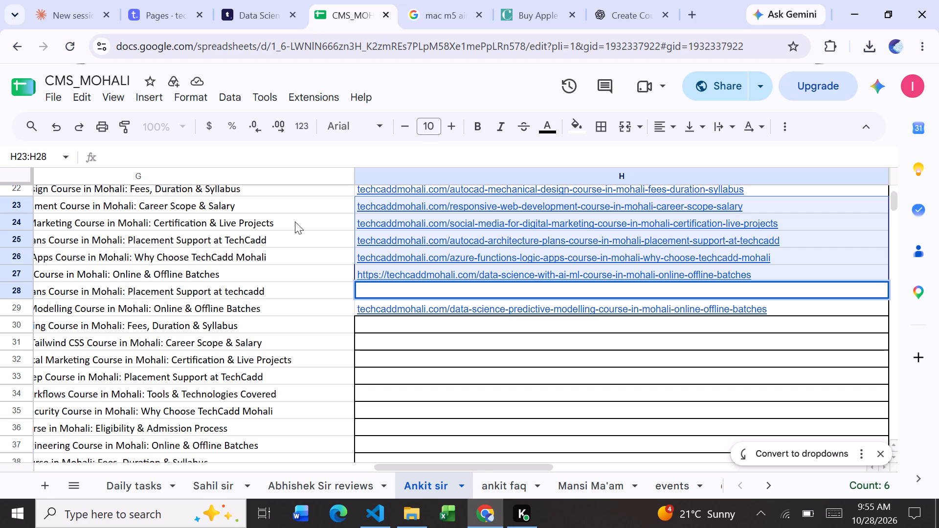
Search the CMS Pages for "AutoCAD Architecture Plans Course in Mohali: Placement Support at techcadd" and open that page for editing.
click(166, 0)
click(330, 188)
key(ctrl+a)
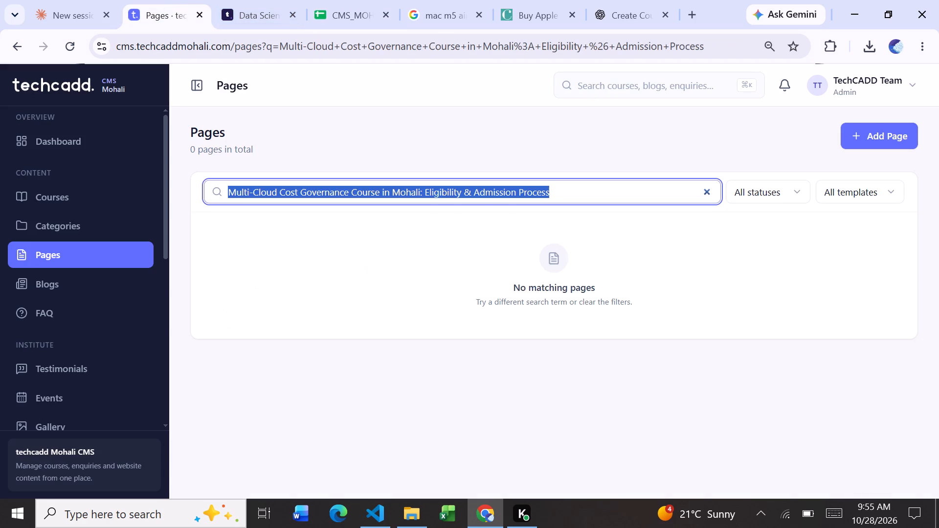
key(ctrl+v)
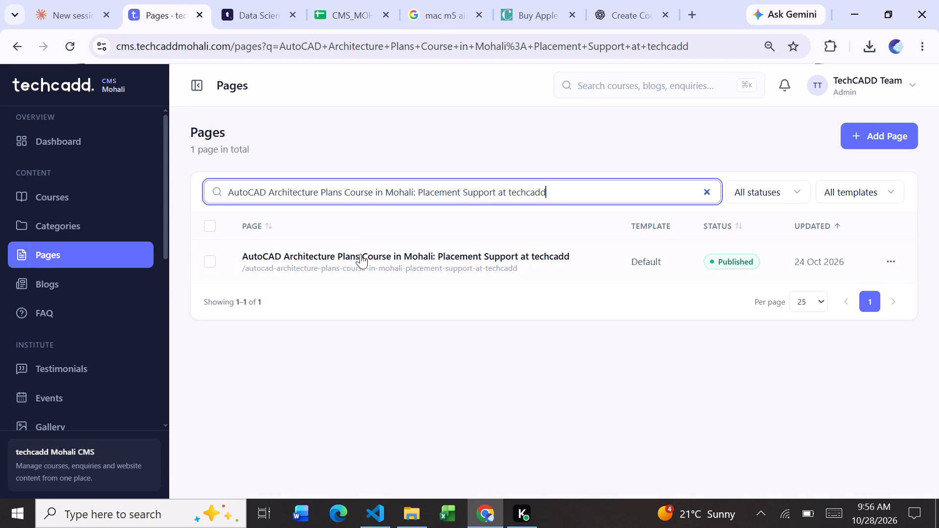
click(360, 254)
click(372, 231)
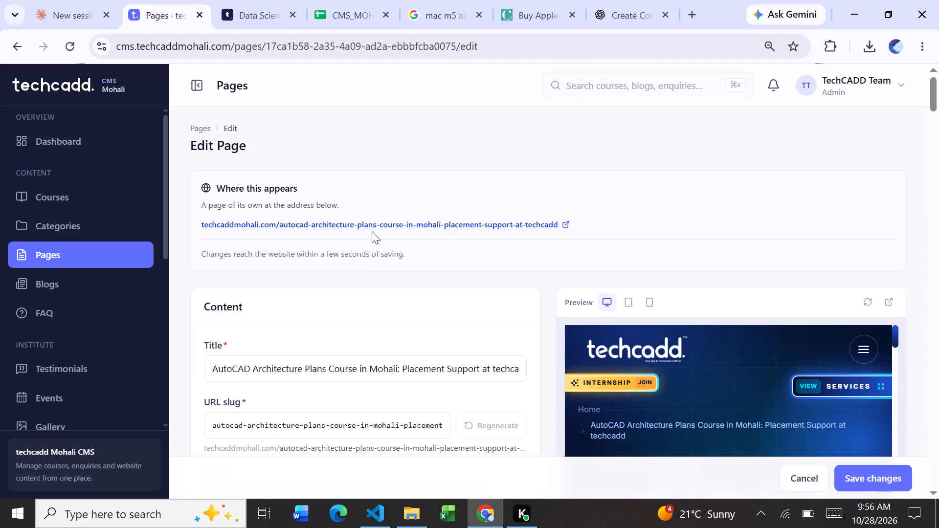
Open the AutoCAD Architecture Plans page's live site, copy its web address and record it in H28 of the Ankit sir sheet.
click(372, 225)
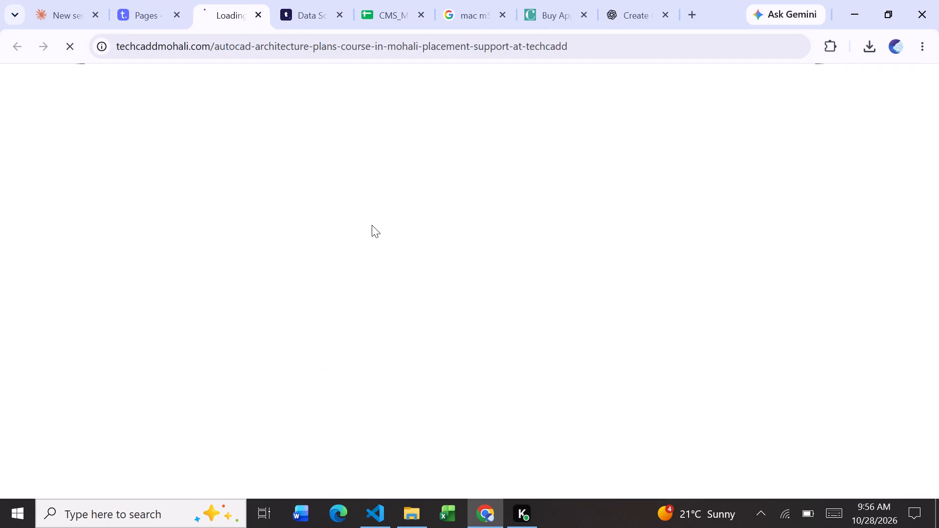
click(625, 42)
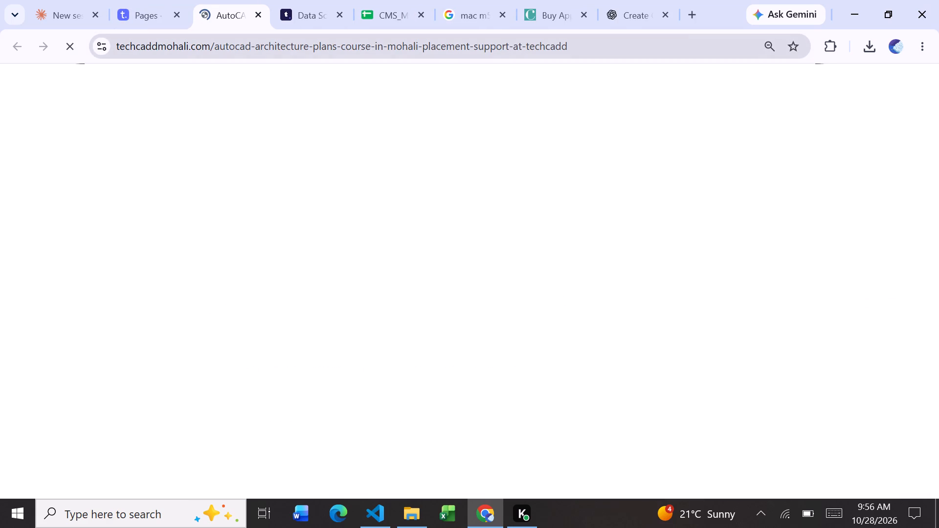
key(ctrl+c)
key(ctrl+c)
key(ctrl+c)
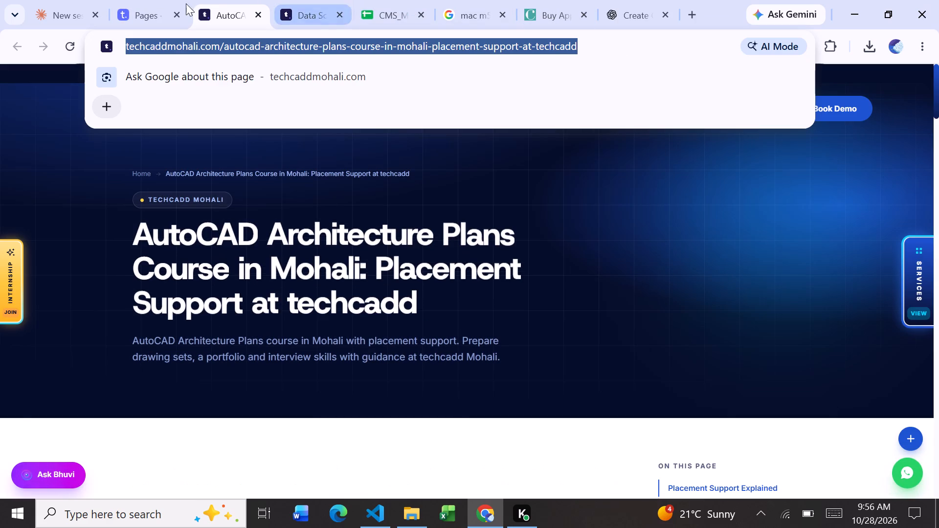
click(156, 3)
click(388, 13)
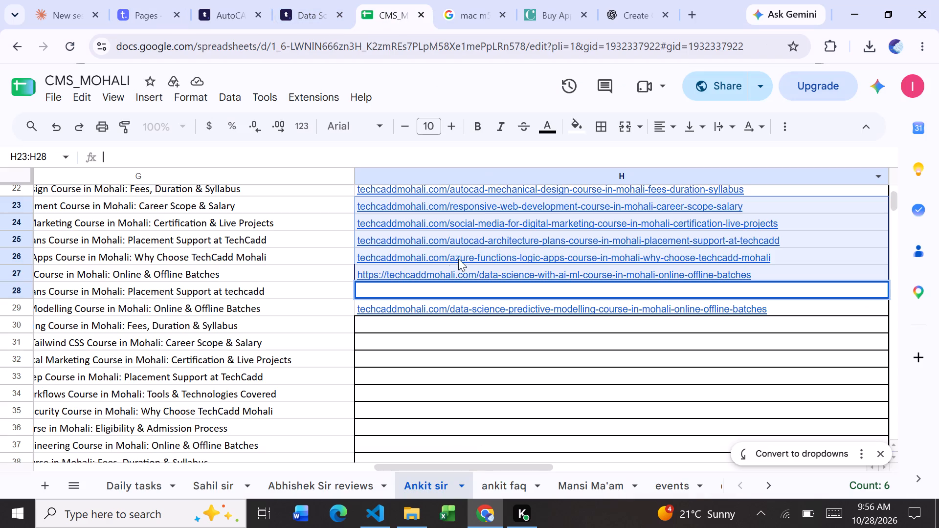
click(402, 293)
key(ctrl+v)
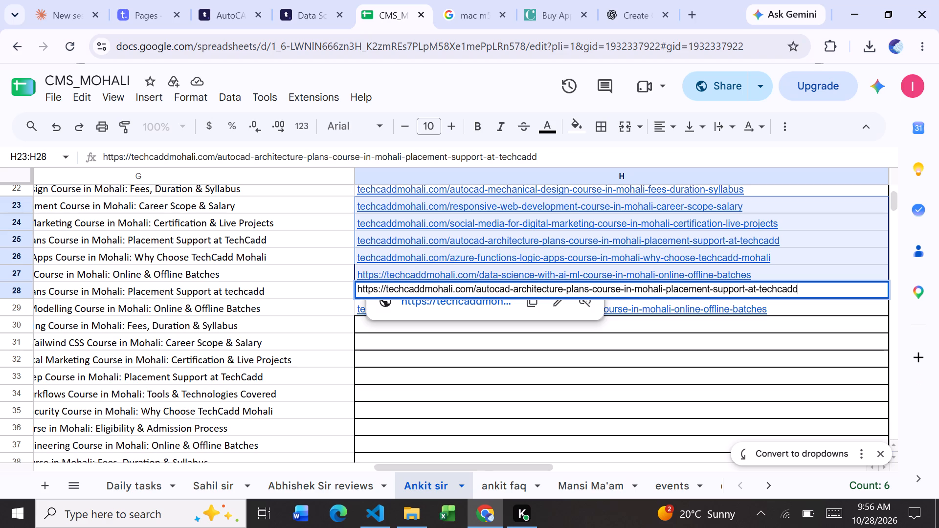
scroll(402, 293, down, 1)
click(421, 346)
Look through the Ankit sir sheet's dated course rows down to row 61, including columns A to D.
scroll(421, 346, down, 2)
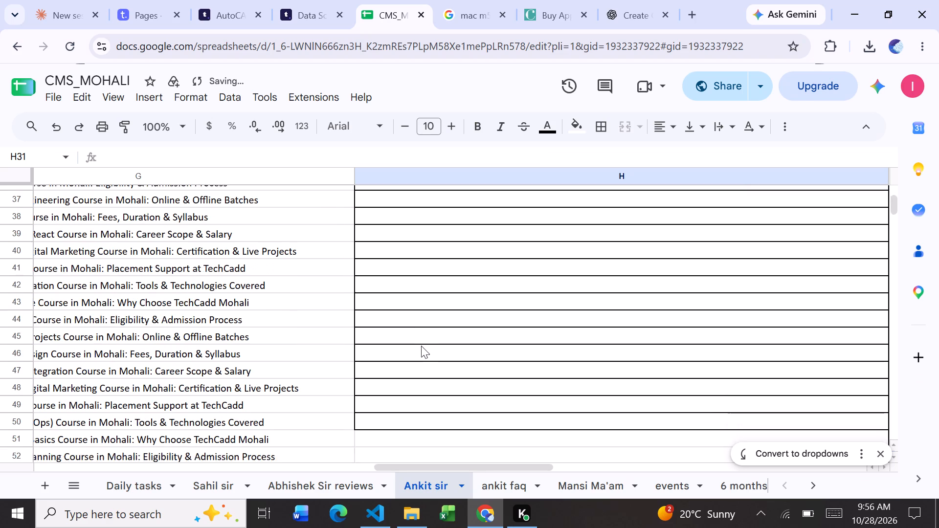
scroll(421, 346, down, 4)
scroll(421, 346, right, 2)
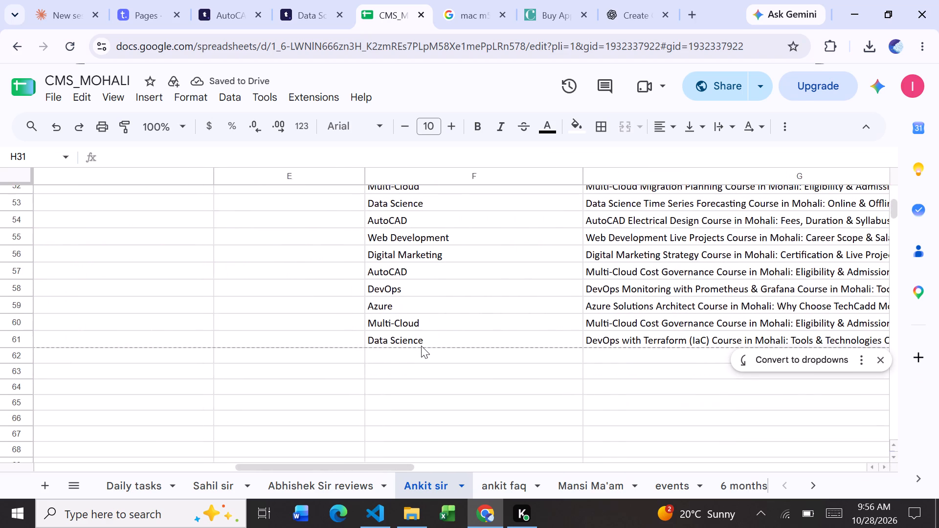
scroll(421, 346, right, 7)
scroll(421, 346, up, 1)
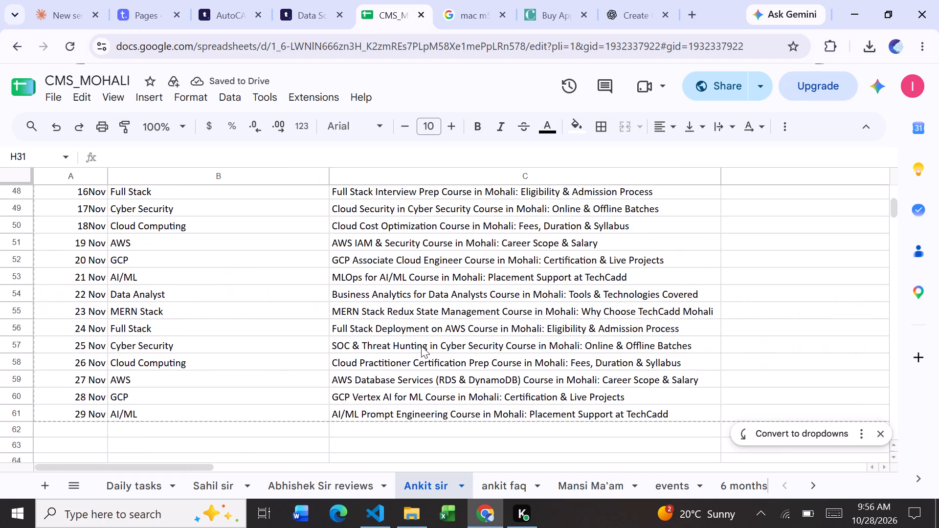
scroll(421, 346, up, 1)
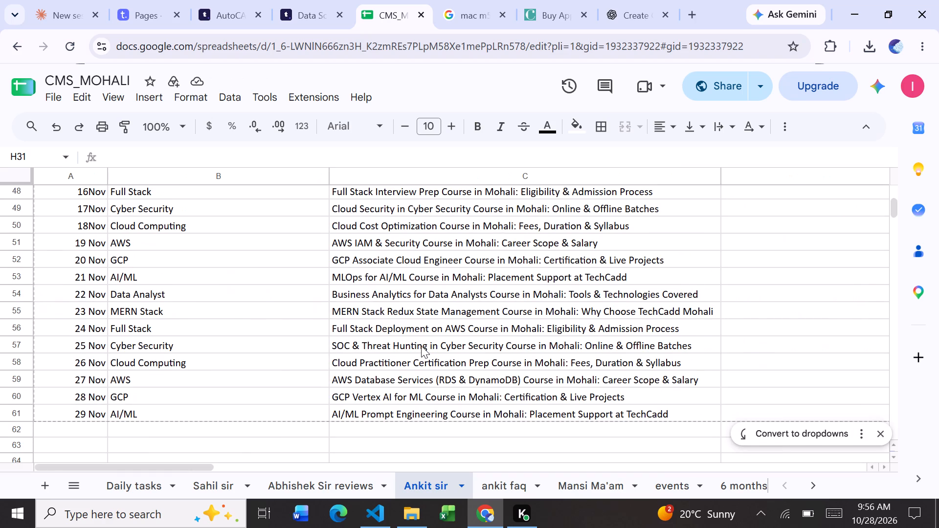
scroll(421, 346, up, 3)
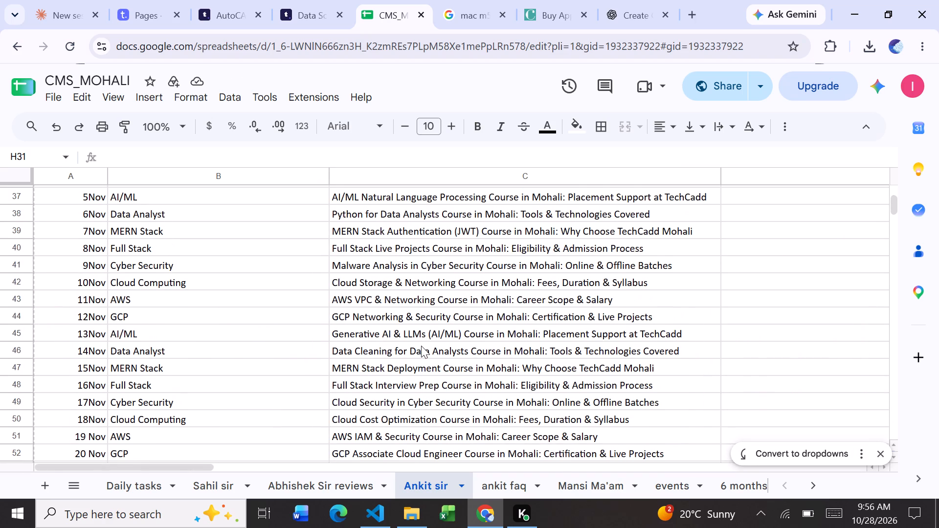
scroll(421, 346, up, 3)
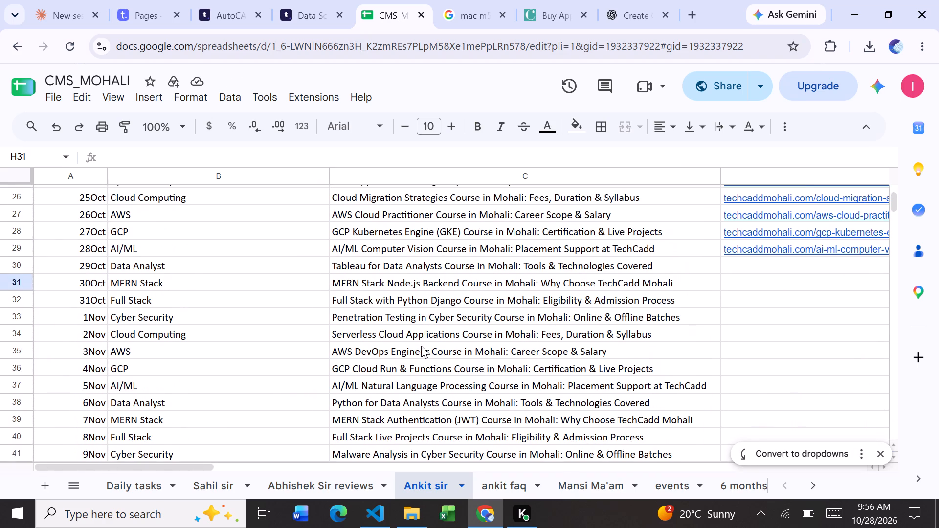
scroll(421, 346, down, 5)
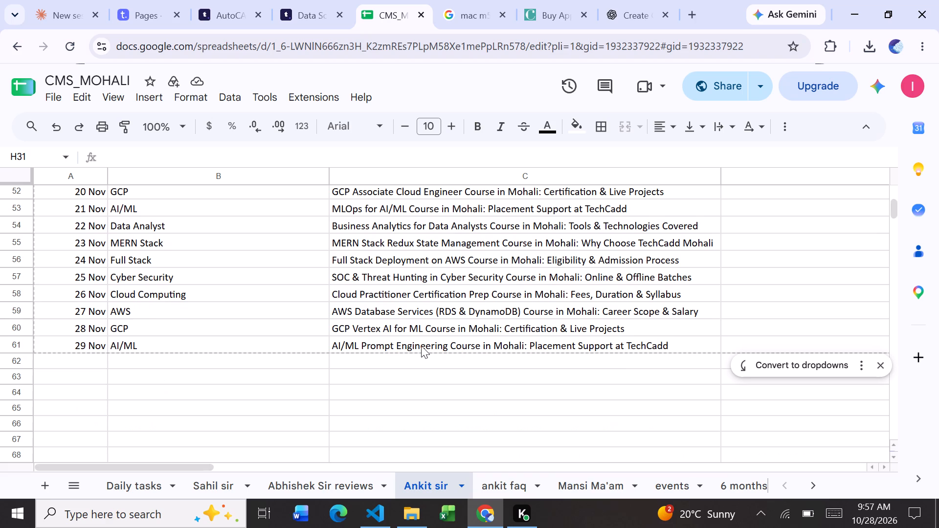
Look through the dated rows of the Sahil sir sheet and the FAQ entries of the ankit faq sheet.
click(204, 474)
scroll(305, 374, down, 2)
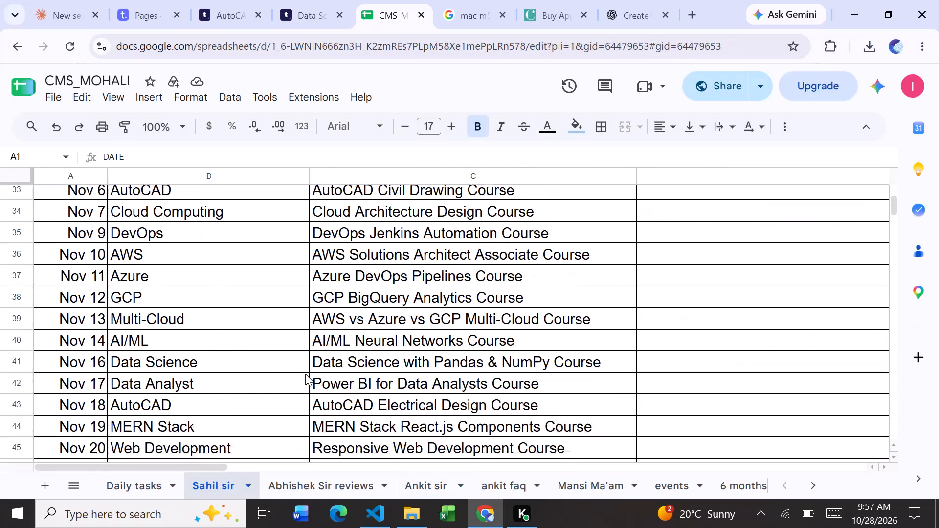
scroll(305, 374, down, 3)
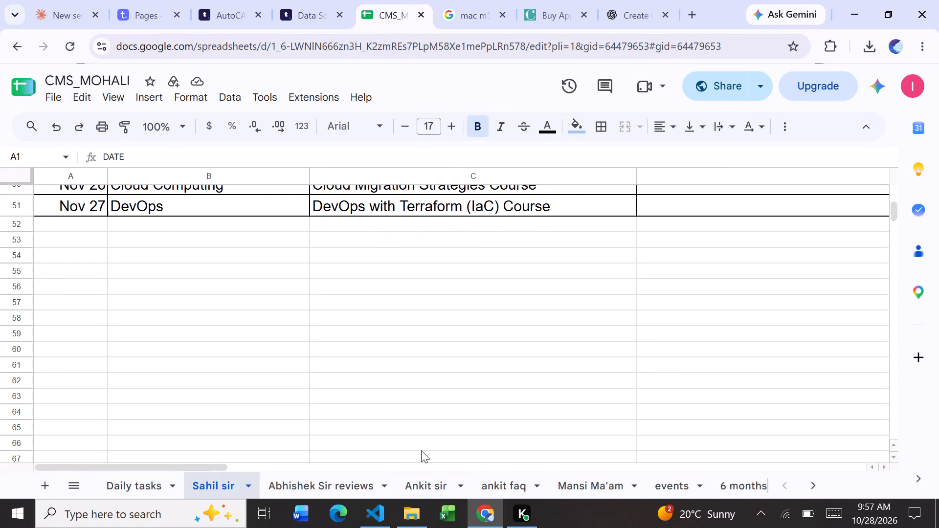
click(521, 480)
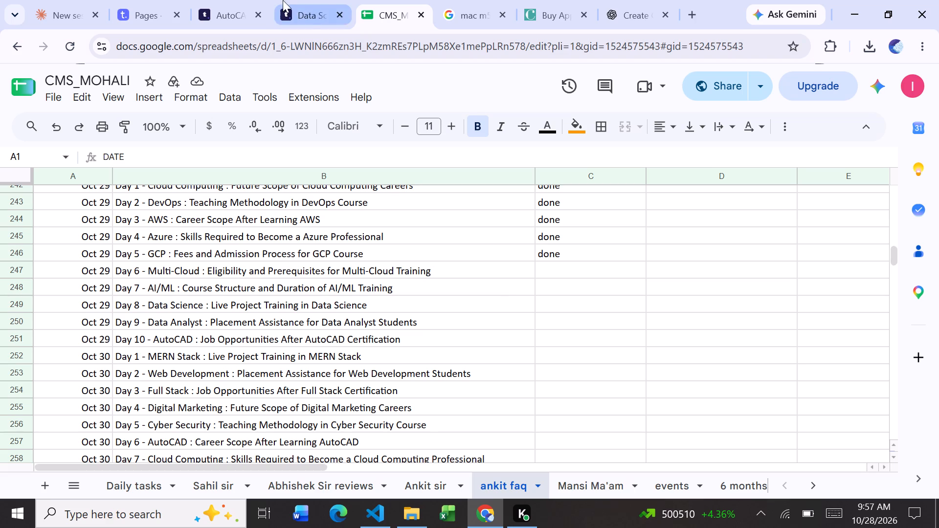
Filter the CMS FAQ list to Published questions and review the "Teaching Methodology in Full Stack Course" entry.
click(139, 0)
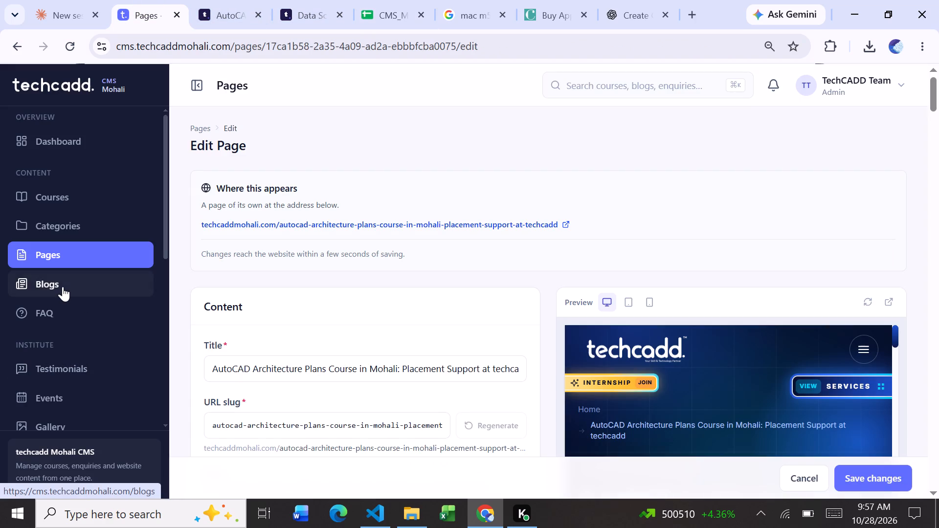
click(59, 302)
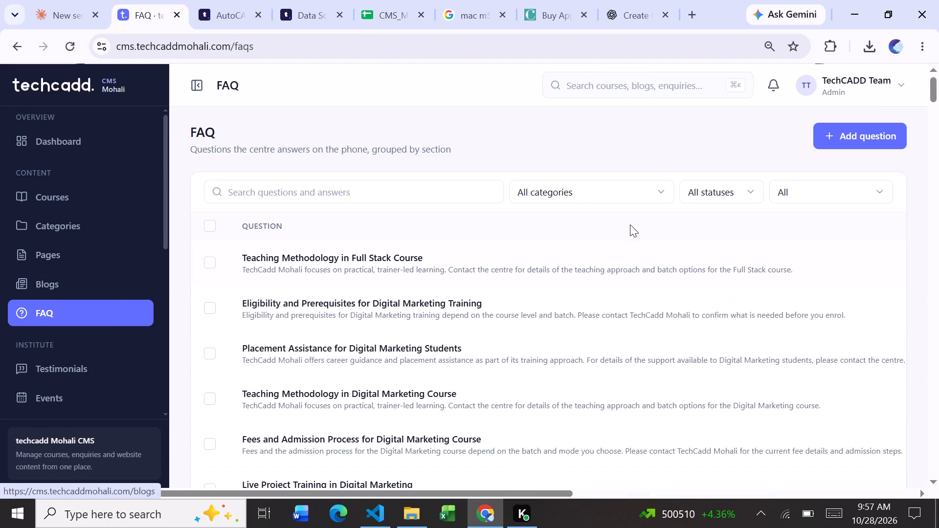
click(659, 196)
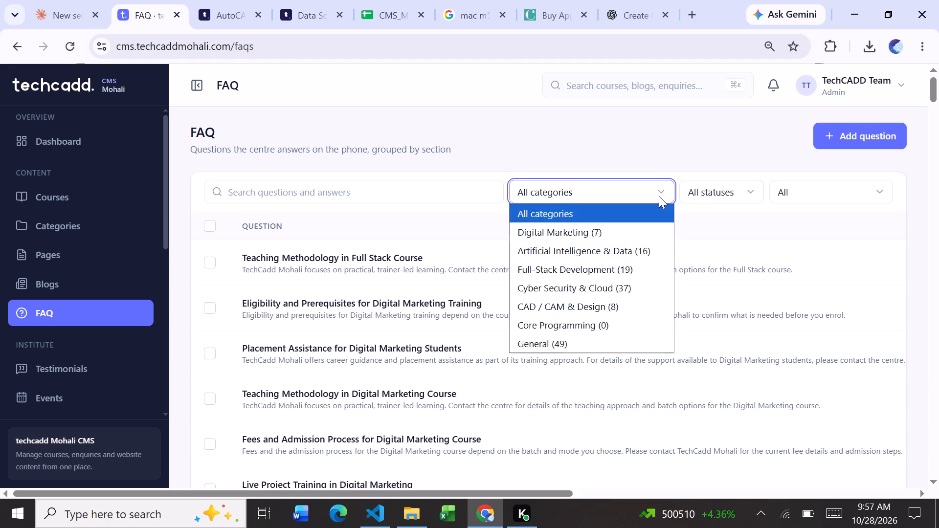
click(723, 187)
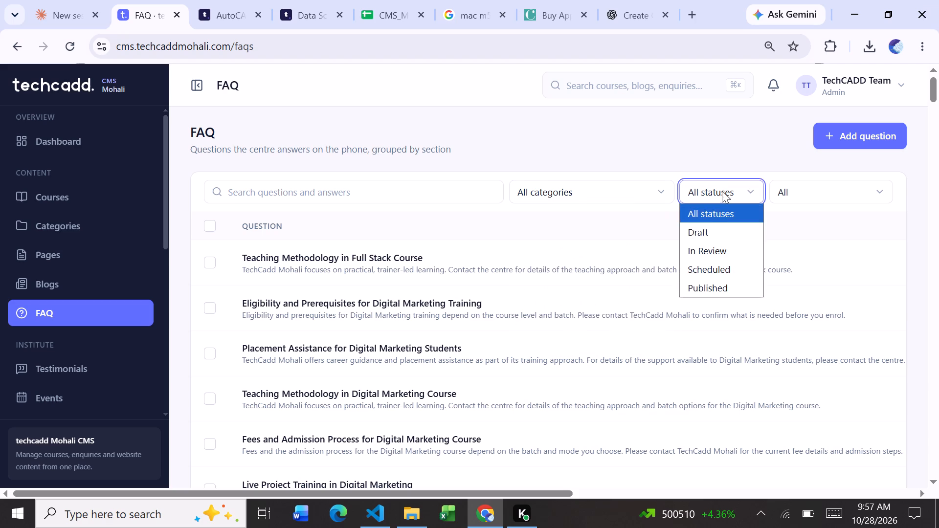
click(717, 283)
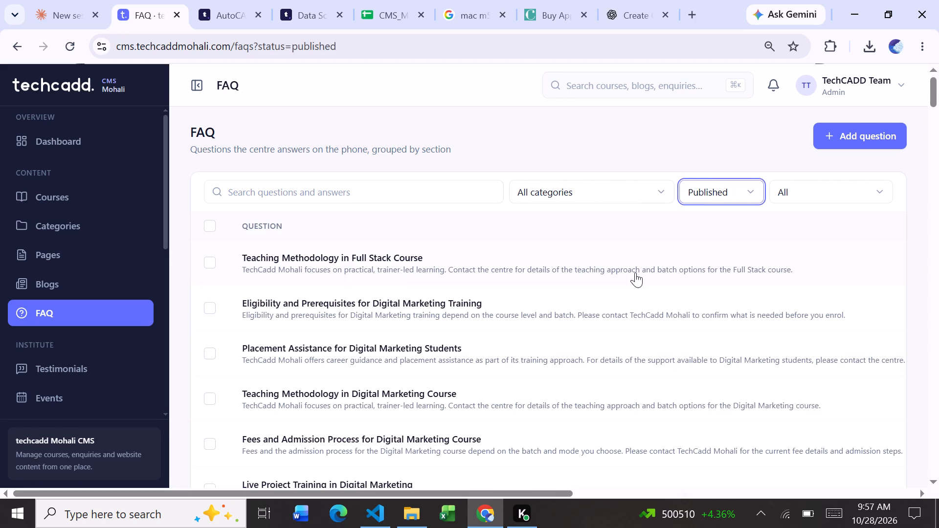
click(635, 272)
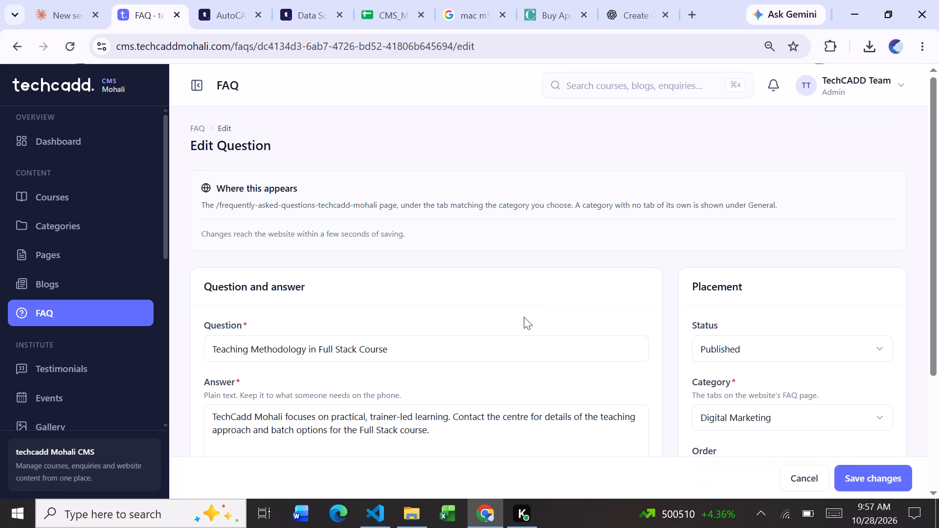
scroll(524, 317, down, 3)
scroll(524, 317, up, 1)
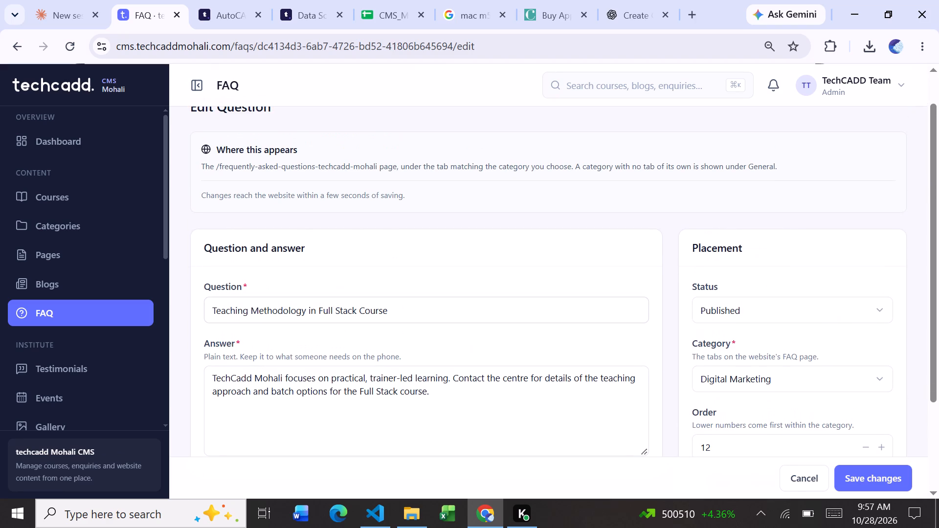
scroll(524, 317, right, 6)
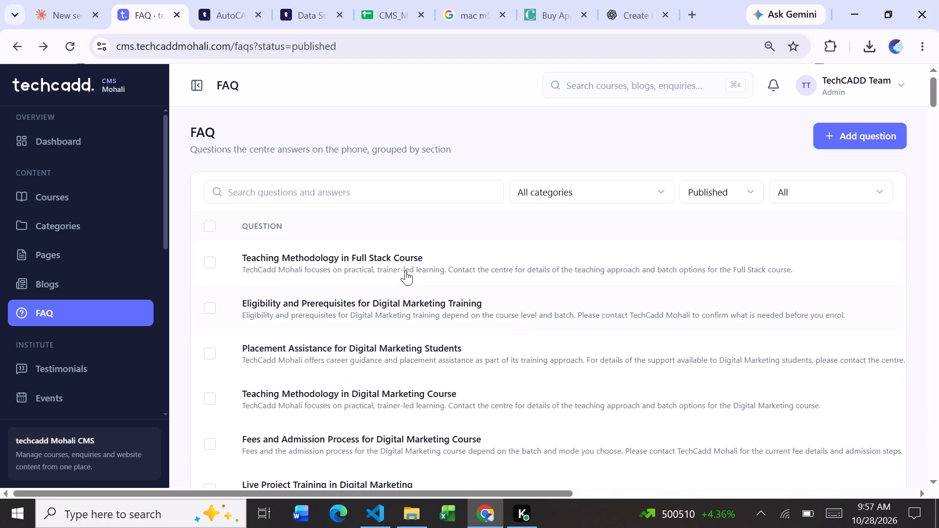
Change the brand name to lowercase "techcadd" in the answer of the "Teaching Methodology in Full Stack Course" question and save it.
click(405, 265)
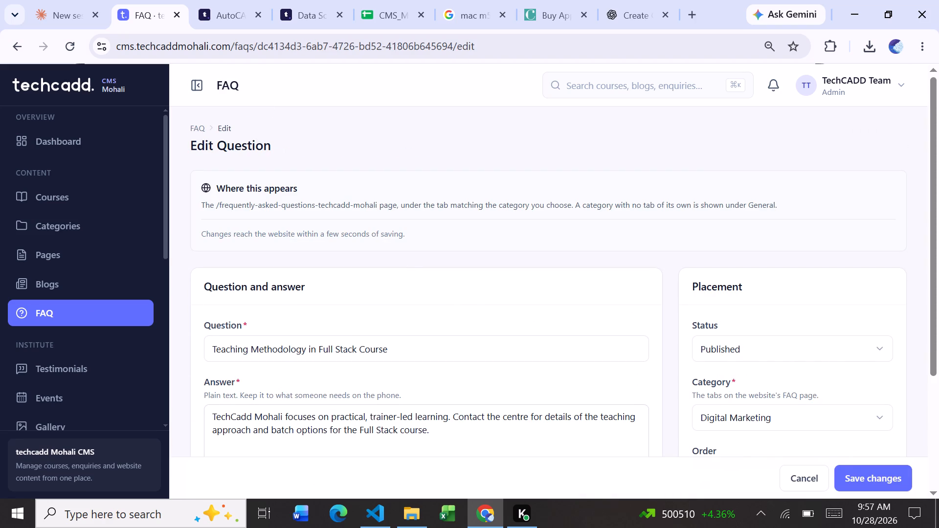
click(240, 409)
key(Left)
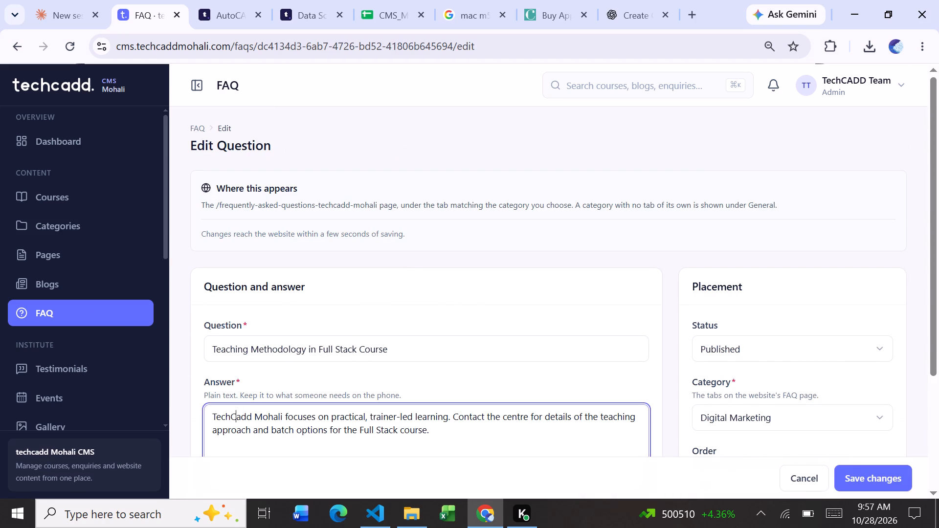
key(BackSpace)
key(c)
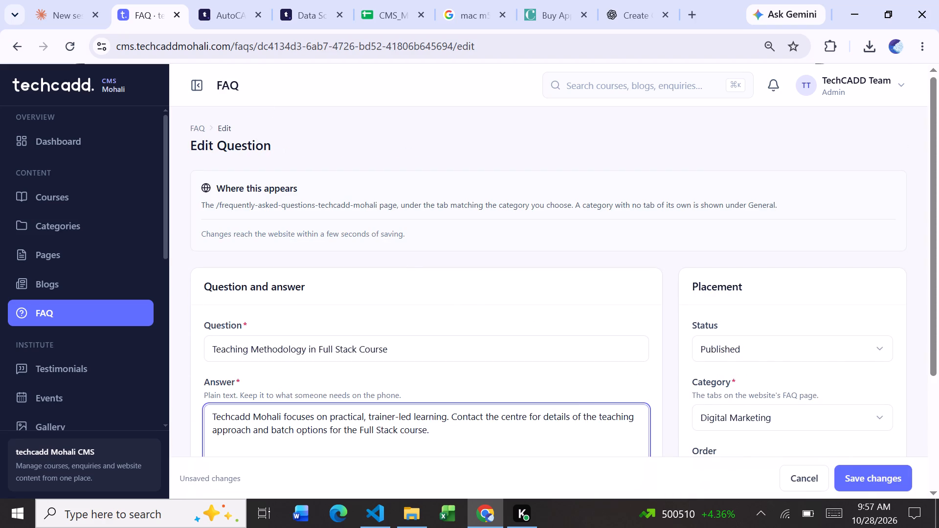
key(Left)
key(Left)
key(Left)
key(Left)
key(BackSpace)
key(t)
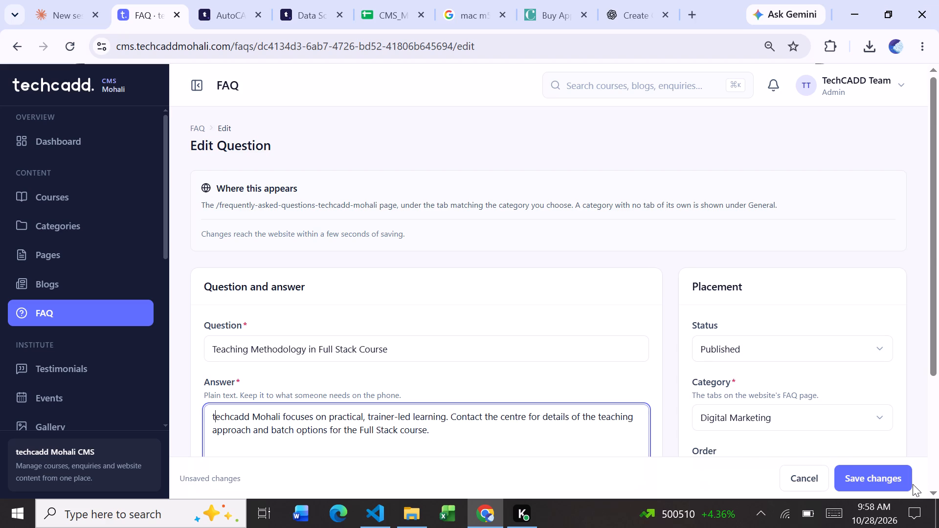
click(896, 476)
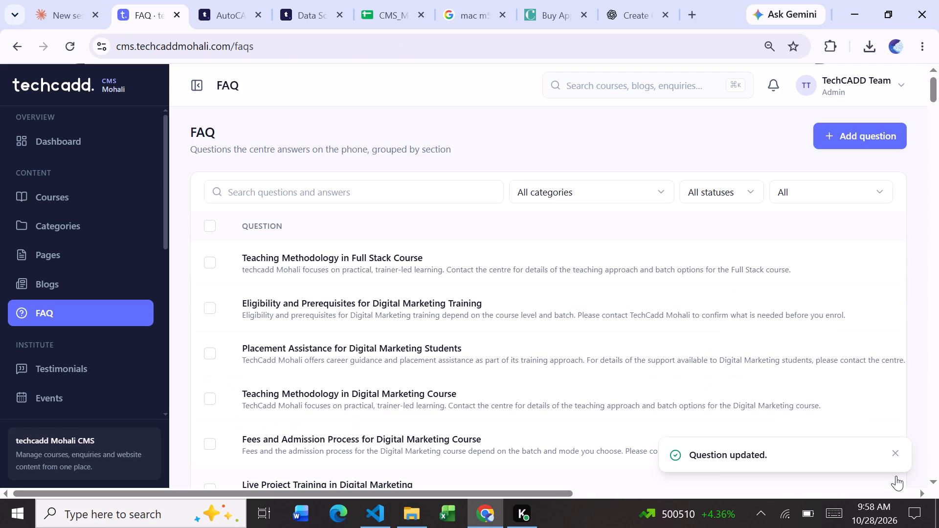
Look through the answers in the CMS FAQ list and check the Testimonials section.
scroll(688, 460, down, 4)
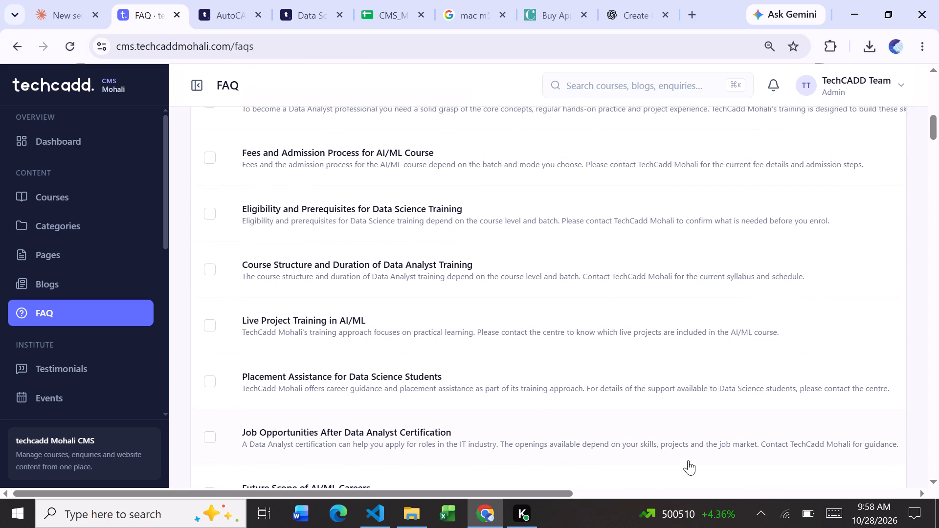
scroll(688, 460, up, 6)
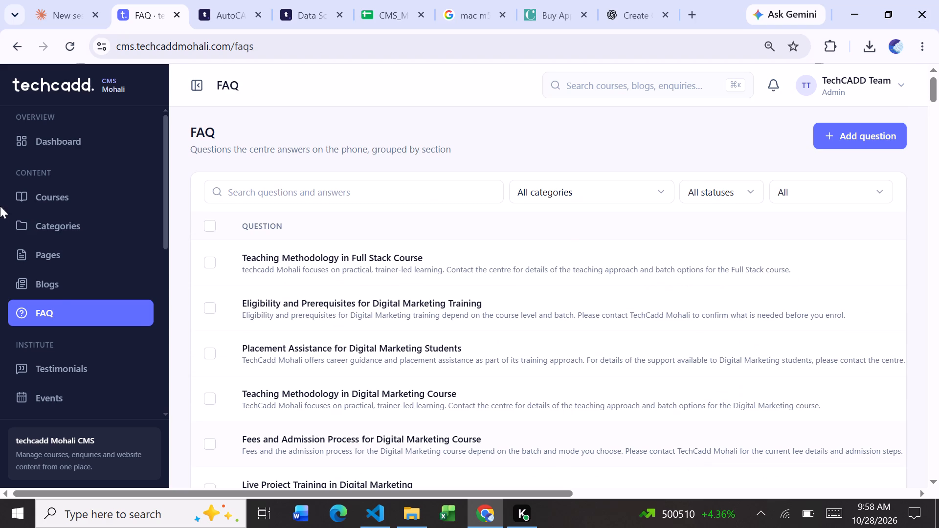
click(75, 362)
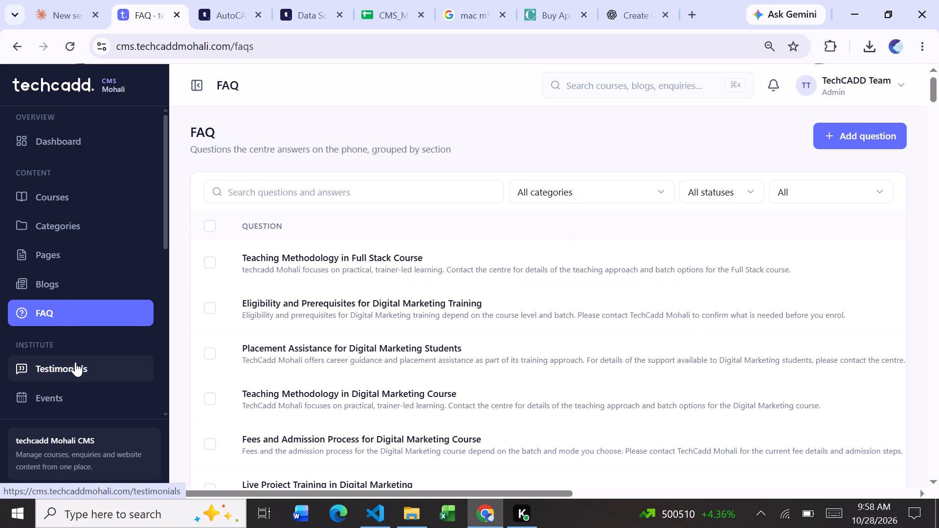
Show 100 entries per page in the CMS Events list and look through the listed events.
click(66, 396)
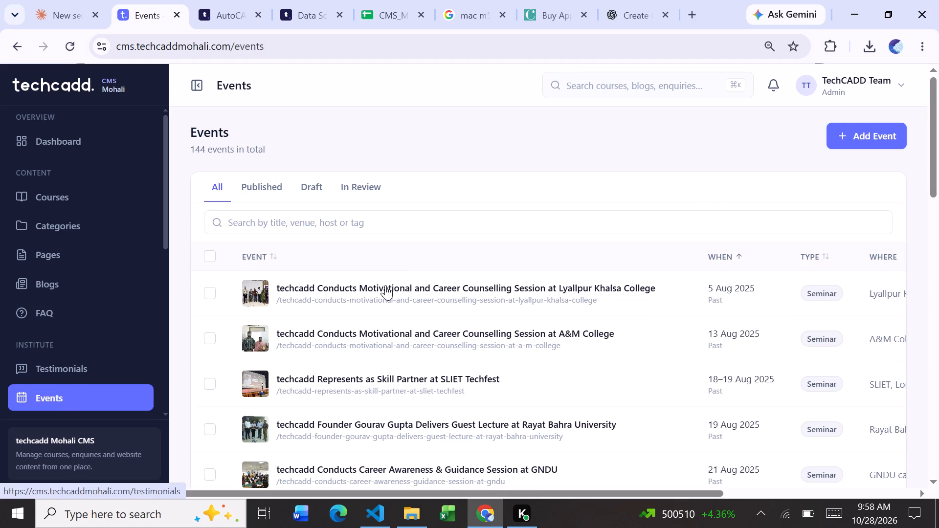
scroll(350, 334, down, 8)
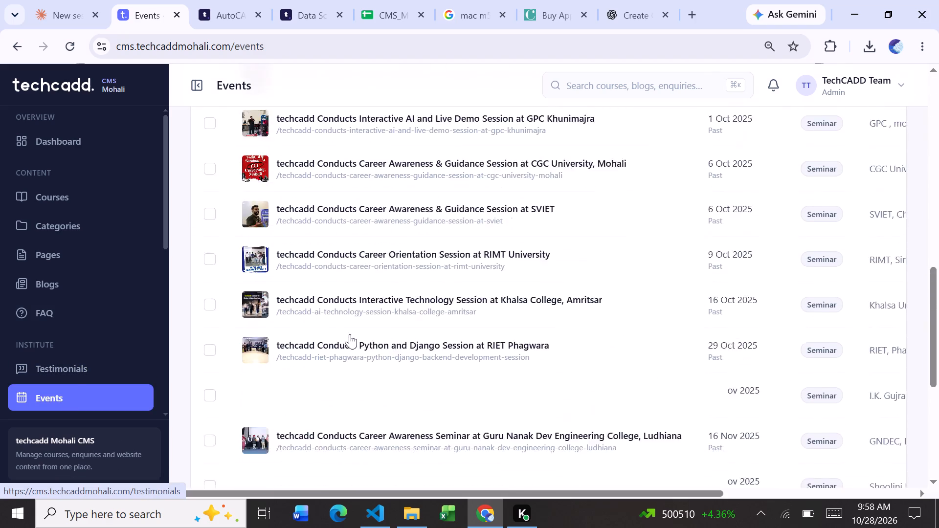
scroll(350, 334, down, 2)
scroll(351, 248, down, 2)
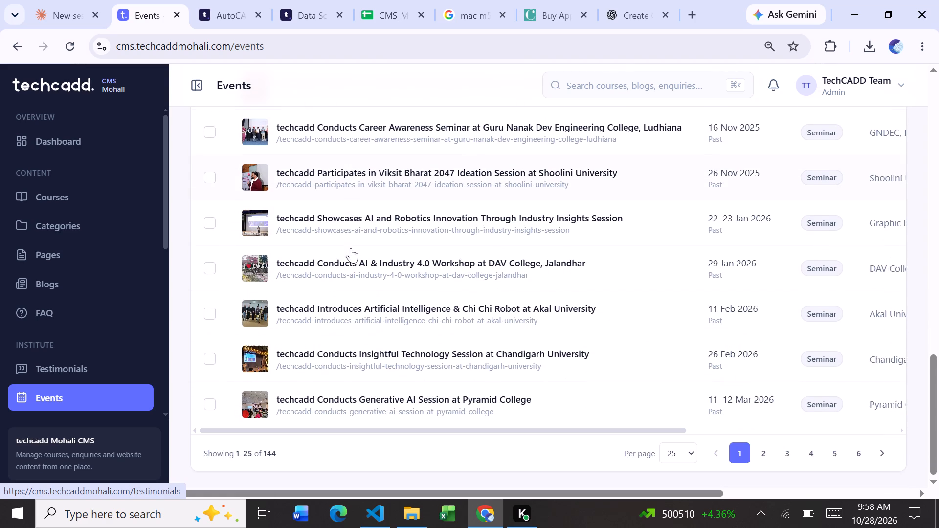
scroll(351, 248, down, 2)
click(678, 458)
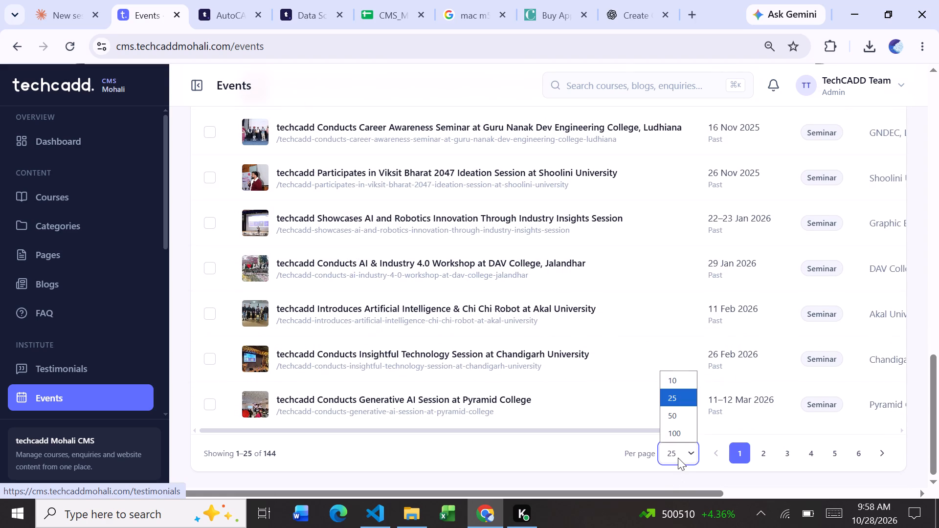
click(681, 428)
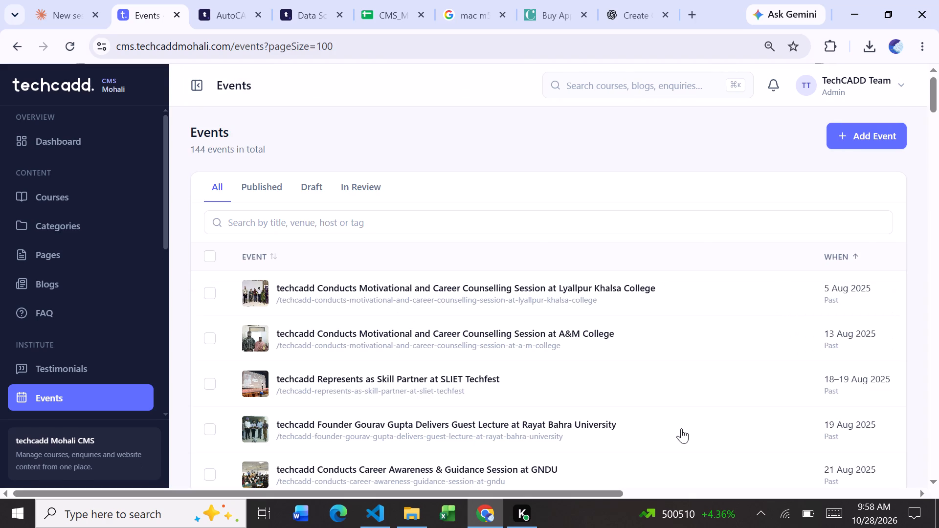
scroll(567, 443, down, 6)
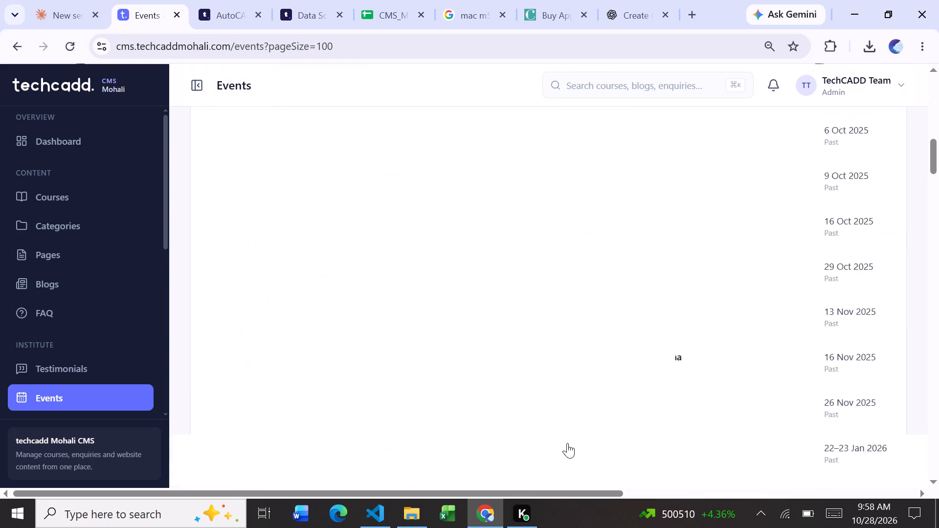
scroll(567, 443, down, 15)
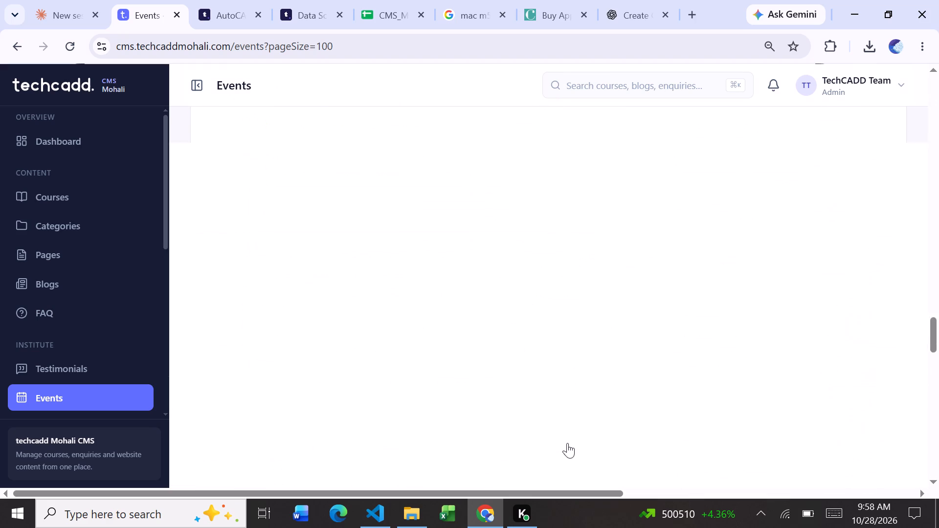
scroll(567, 443, down, 11)
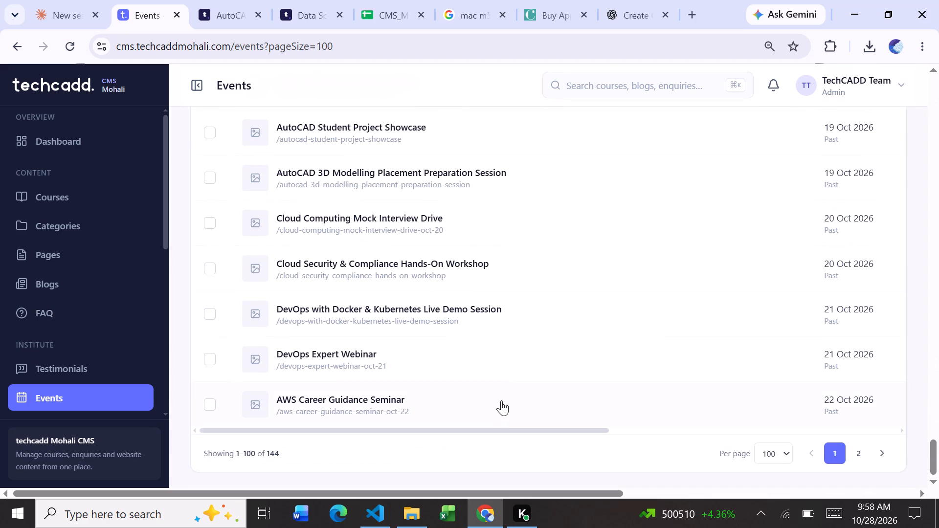
scroll(501, 400, up, 20)
scroll(501, 400, up, 5)
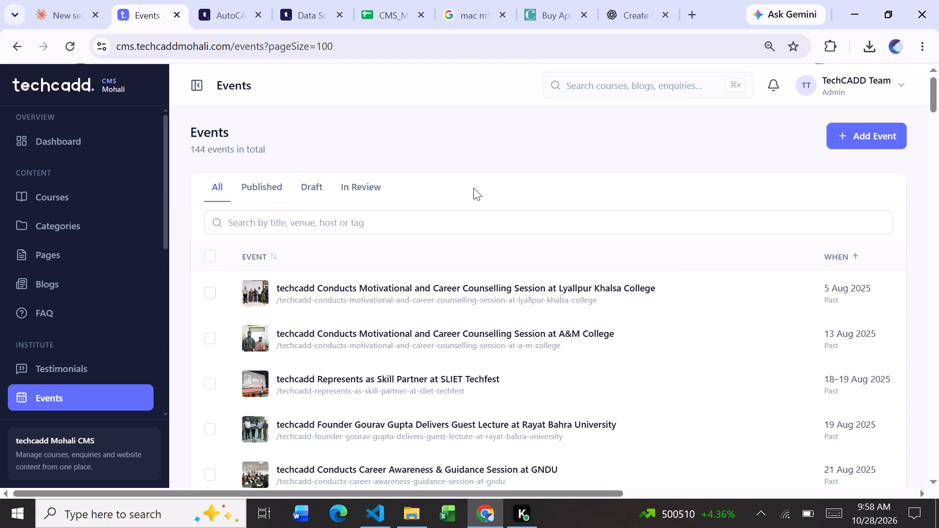
Filter the Events list to Published events and examine them through to the most recent dates.
click(277, 187)
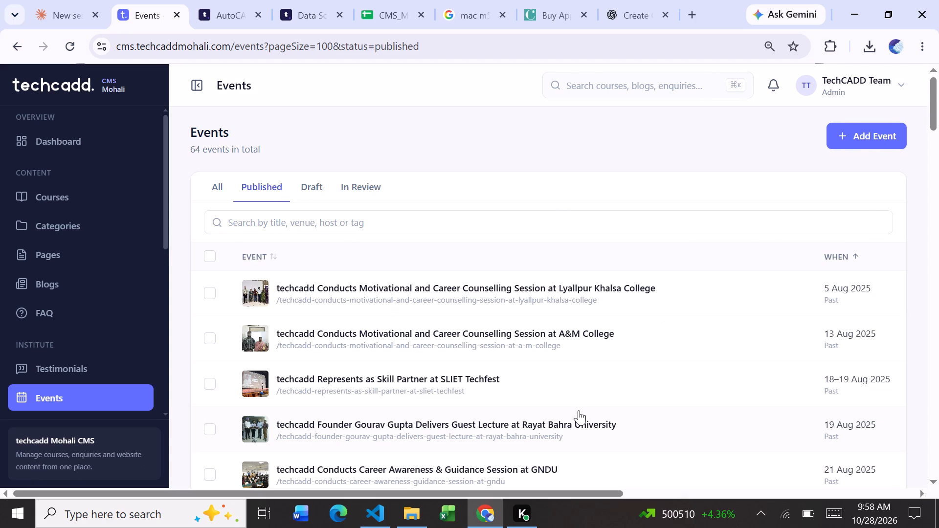
scroll(579, 410, down, 8)
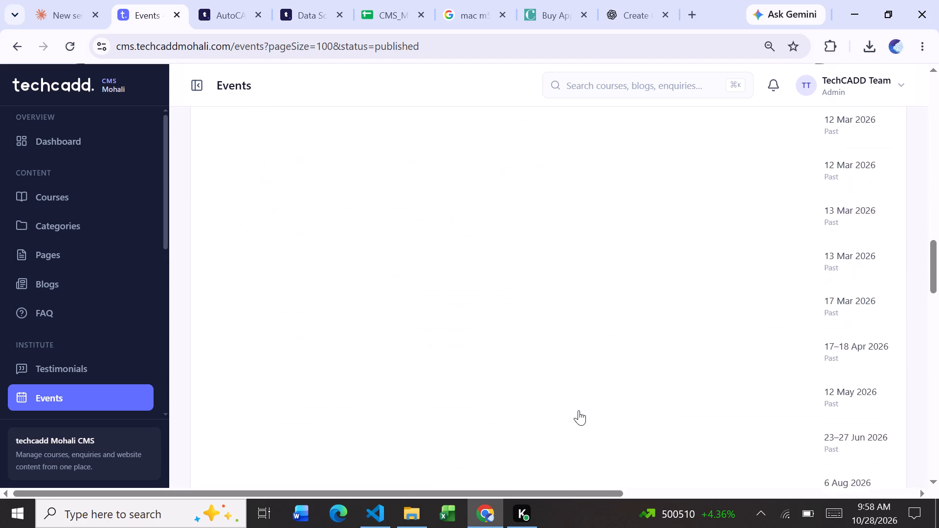
scroll(579, 410, down, 19)
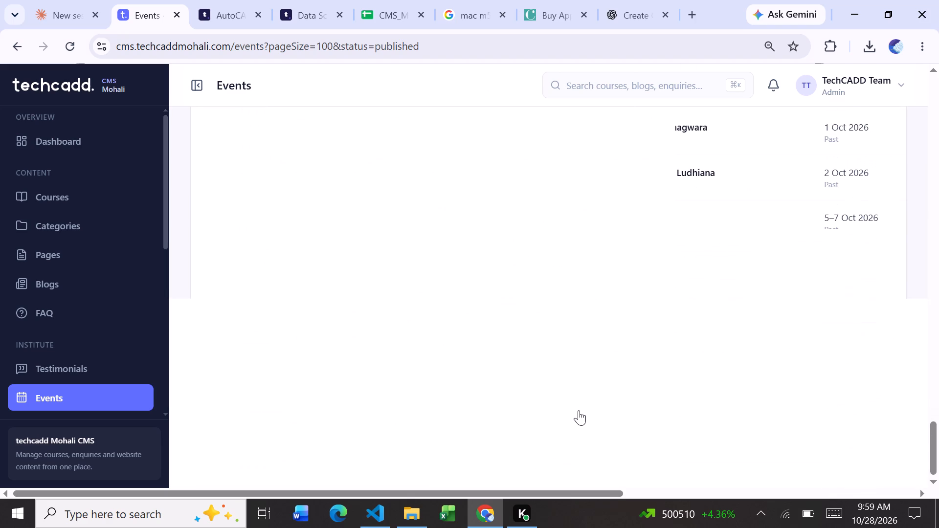
scroll(579, 410, down, 5)
scroll(604, 346, down, 5)
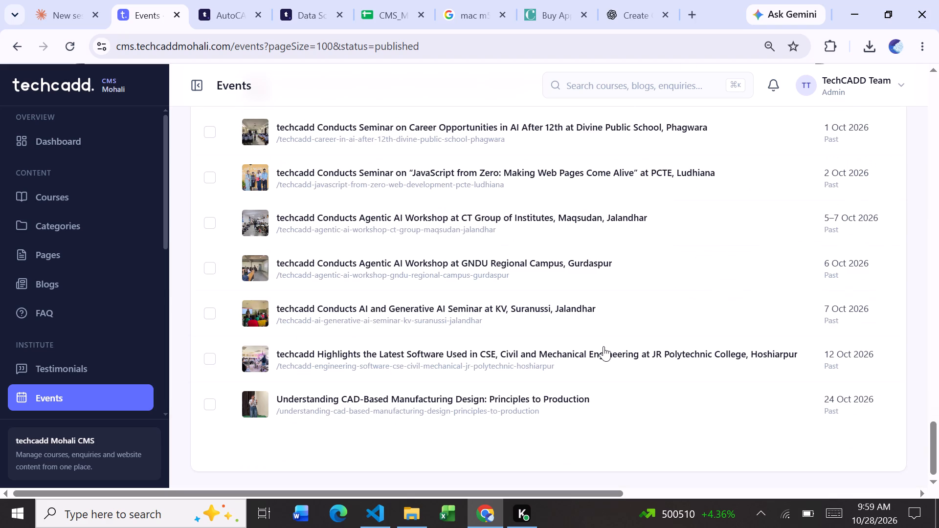
scroll(604, 346, down, 1)
scroll(604, 346, up, 10)
scroll(528, 191, up, 5)
Look back through the published events in the CMS Events list up to the most recent dates.
scroll(543, 260, up, 7)
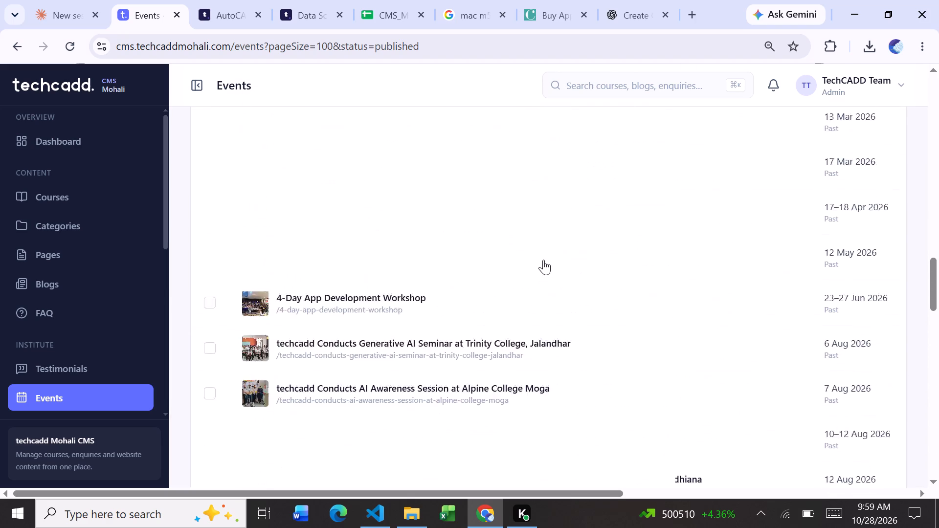
scroll(543, 260, up, 10)
scroll(543, 260, down, 5)
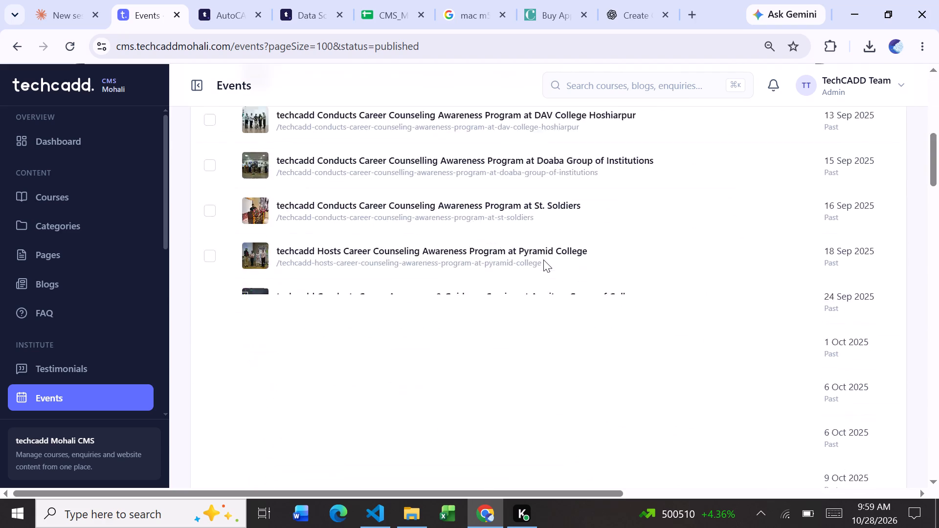
scroll(543, 260, down, 12)
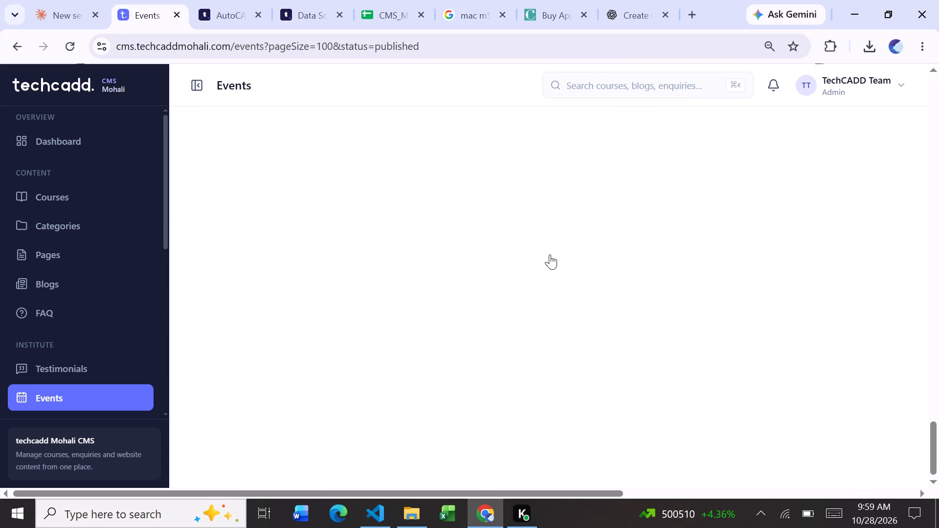
scroll(447, 325, down, 3)
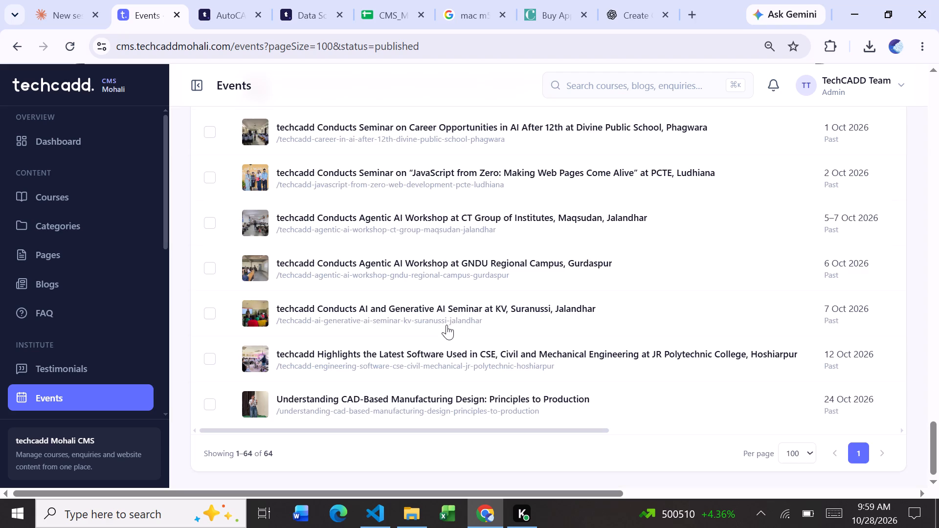
scroll(270, 300, down, 2)
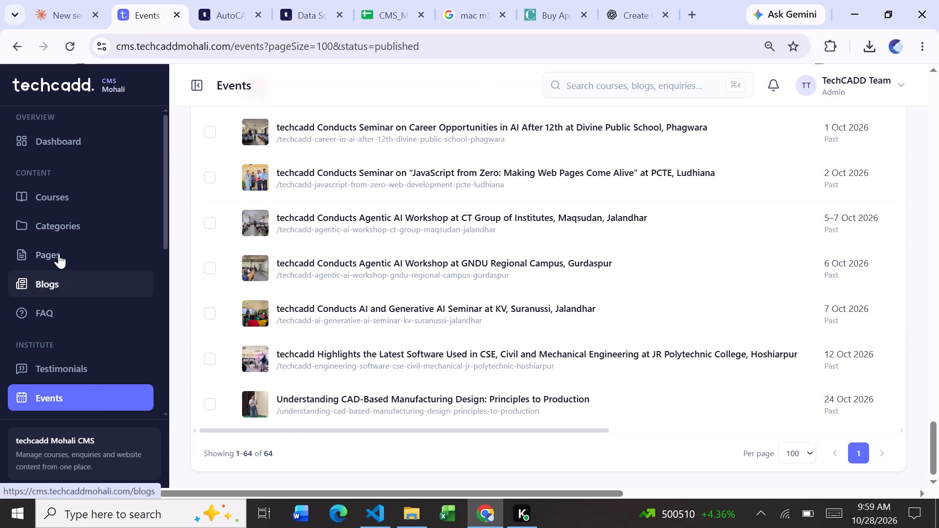
scroll(51, 233, up, 4)
Filter the CMS Courses list to Published and open the Digital Marketing Management in Mohali course for editing.
click(52, 191)
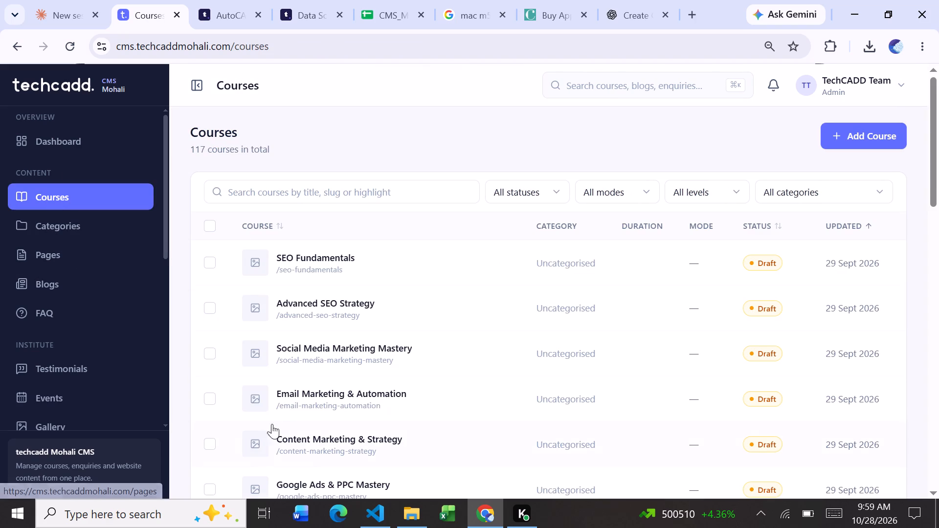
click(612, 197)
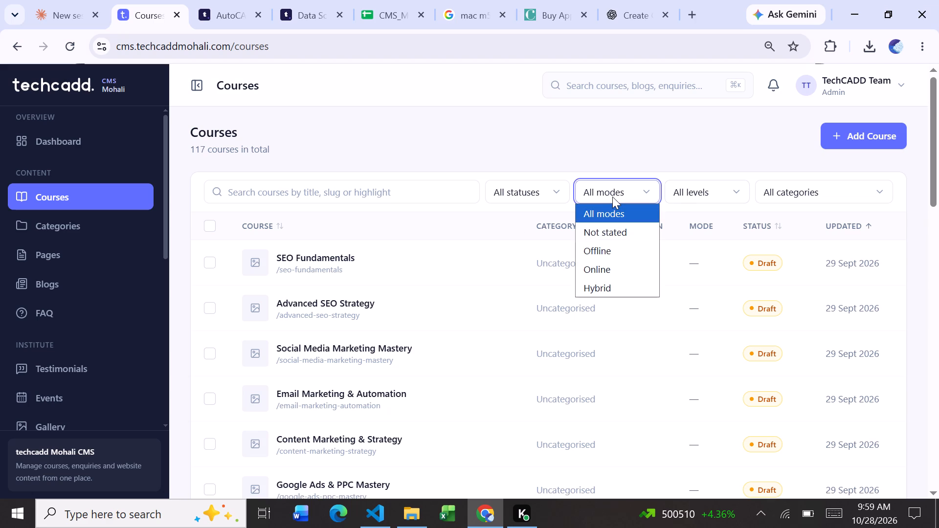
click(536, 188)
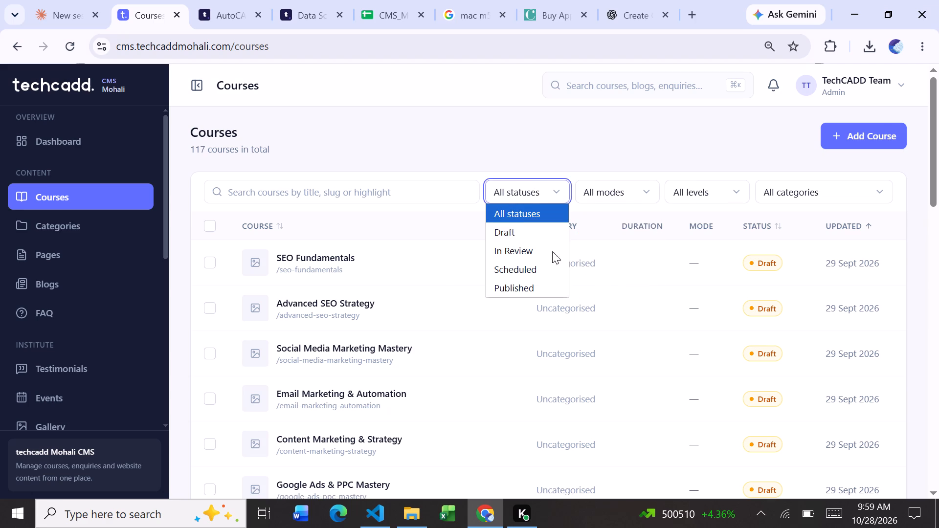
click(519, 285)
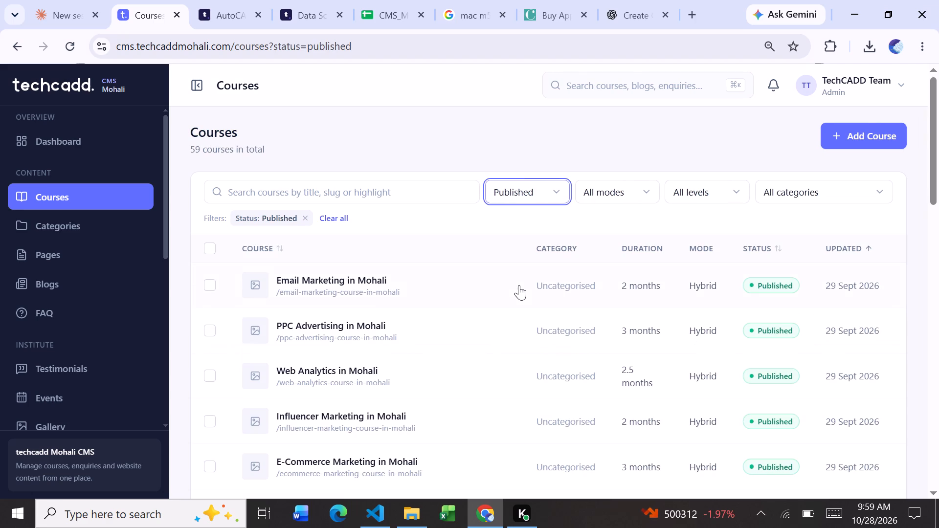
scroll(482, 320, down, 3)
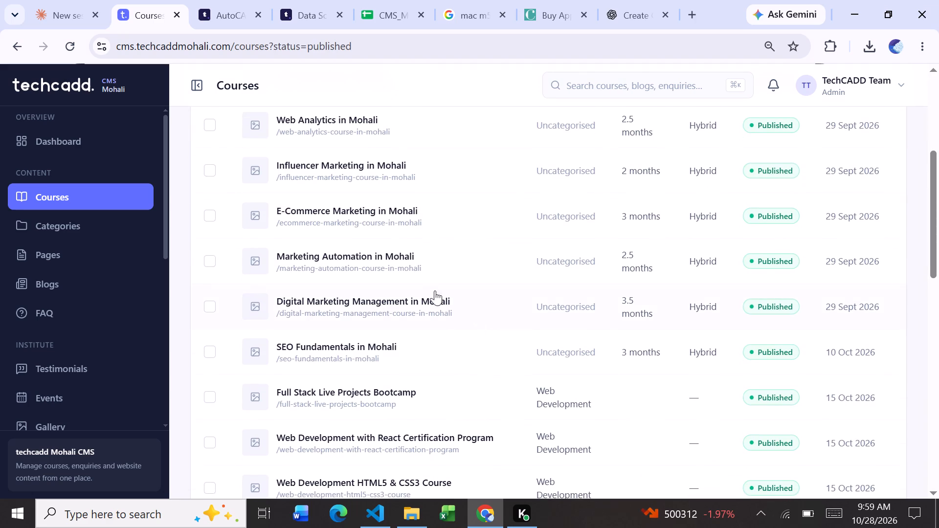
click(404, 291)
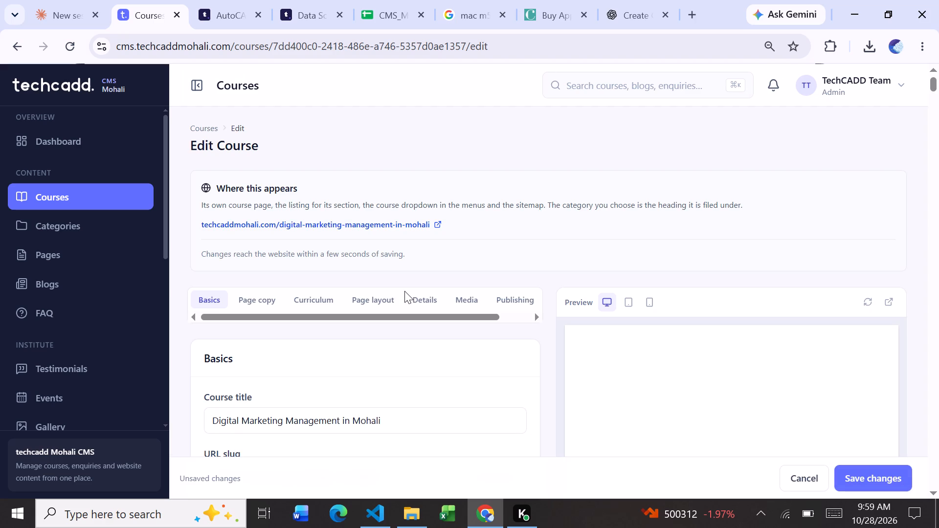
Check the Digital Marketing Management in Mohali course's live page with a forced reload, and close it.
click(404, 229)
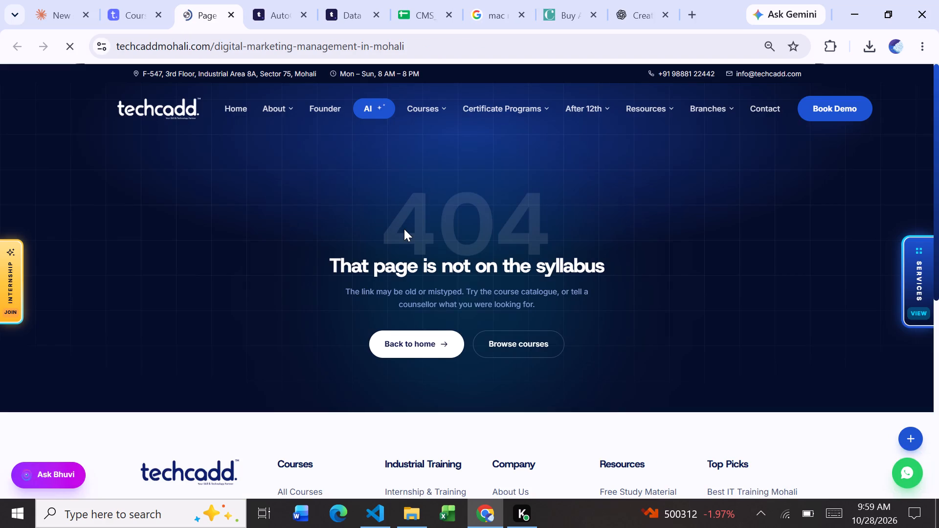
key(shift+r)
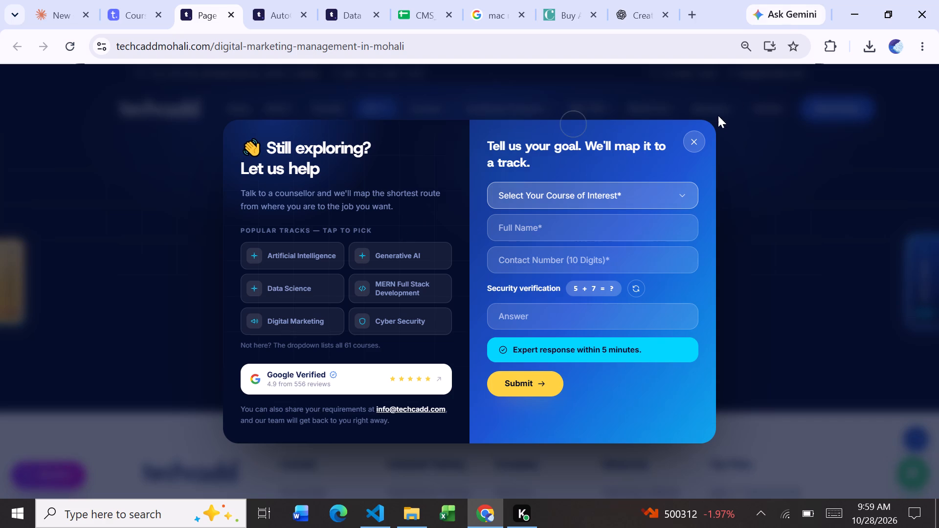
click(695, 146)
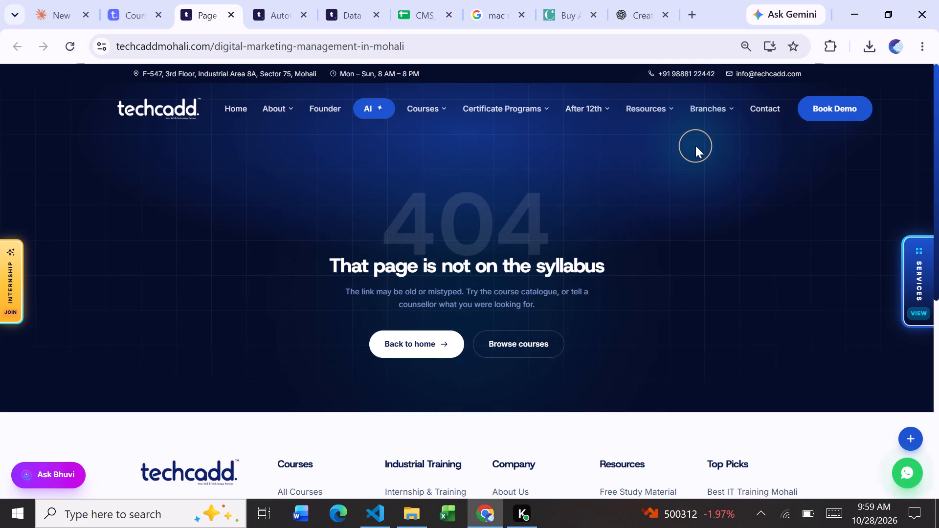
key(ctrl+shift+r)
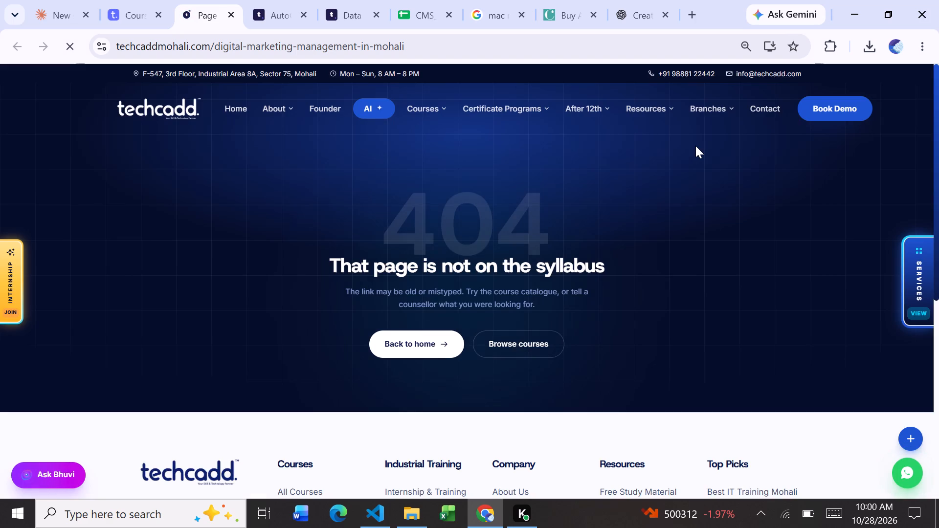
scroll(484, 301, down, 3)
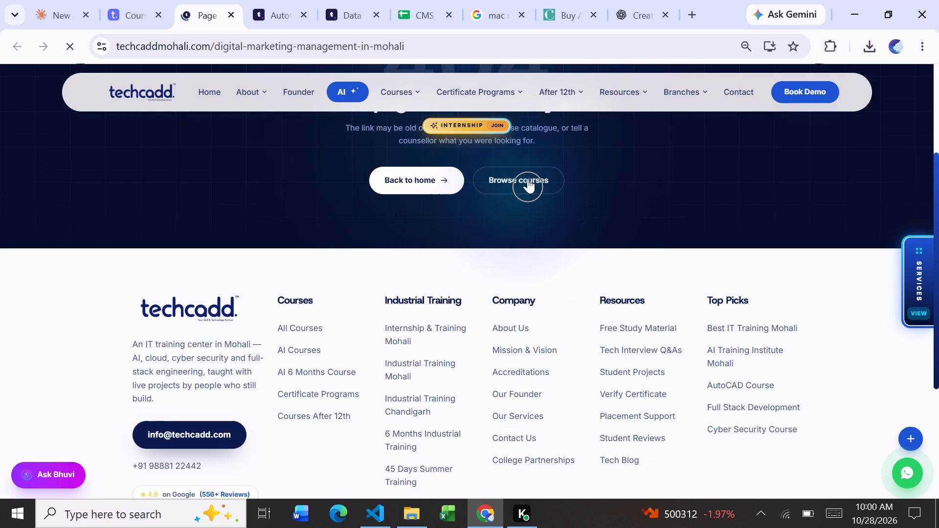
scroll(528, 178, down, 4)
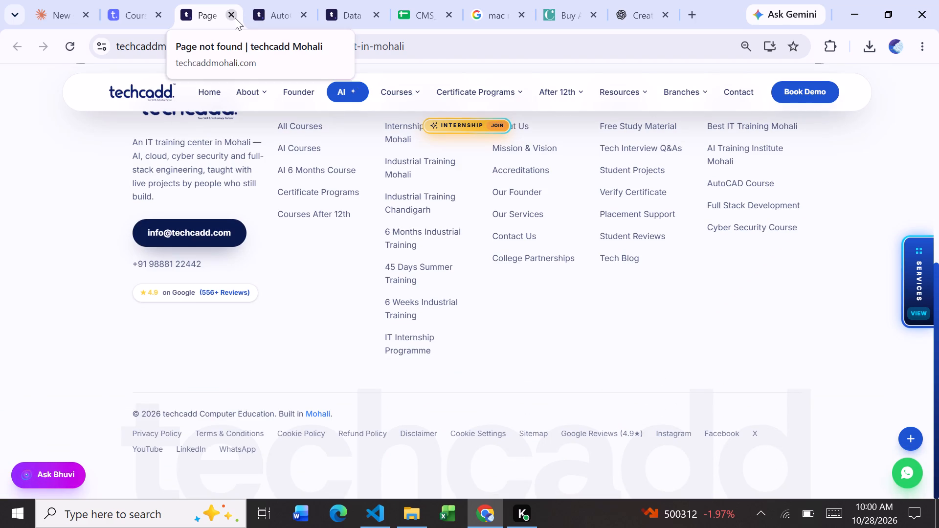
click(235, 18)
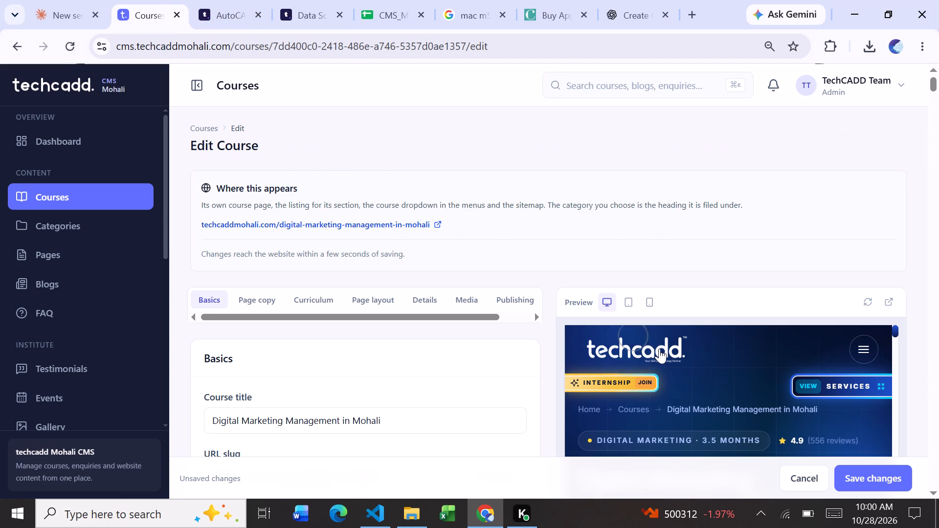
Check the course preview, then reopen the course's live page and force a reload.
scroll(659, 349, down, 4)
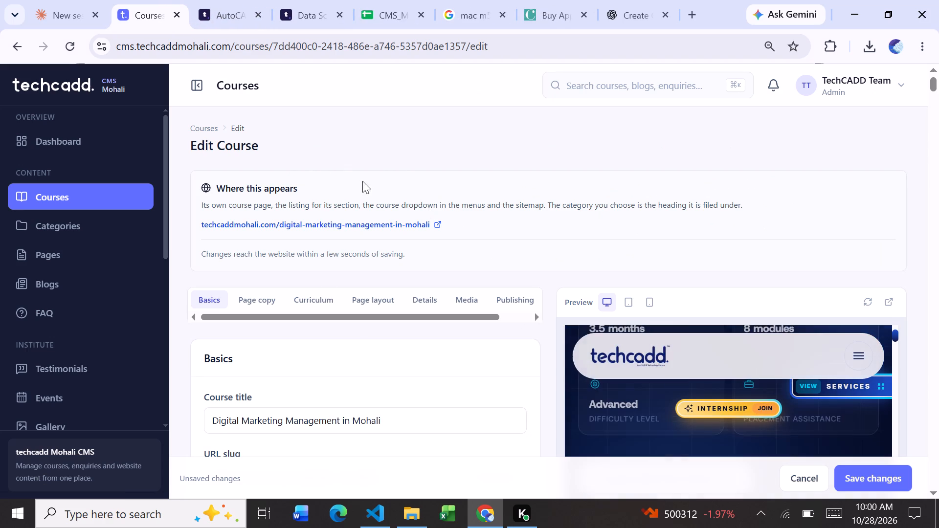
click(360, 222)
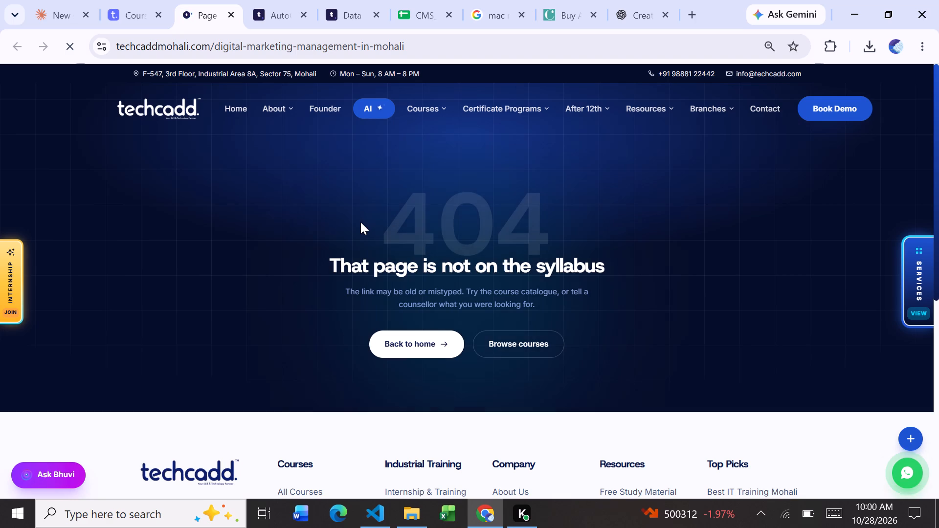
key(ctrl+shift+r)
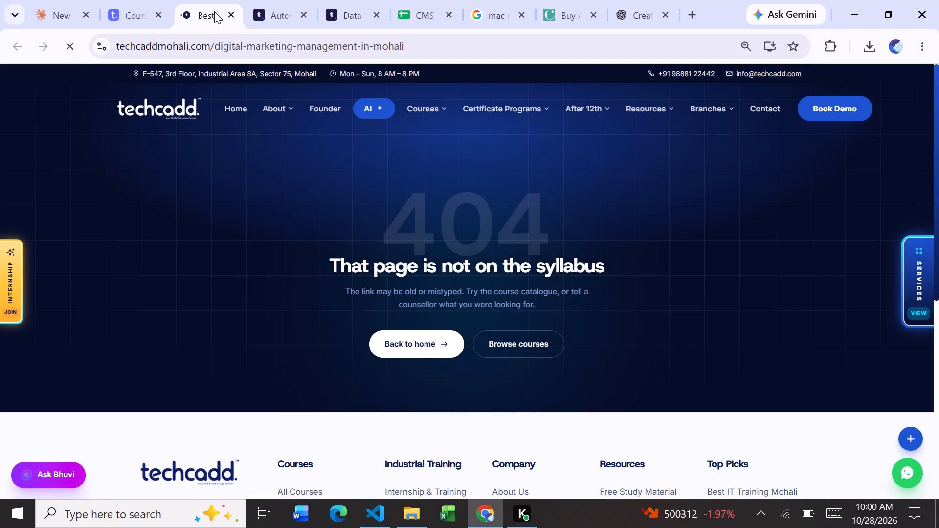
Back in the CMS, examine the course's preview and its basics, page copy, media, tools and syllabus module fields.
click(141, 15)
scroll(369, 318, down, 3)
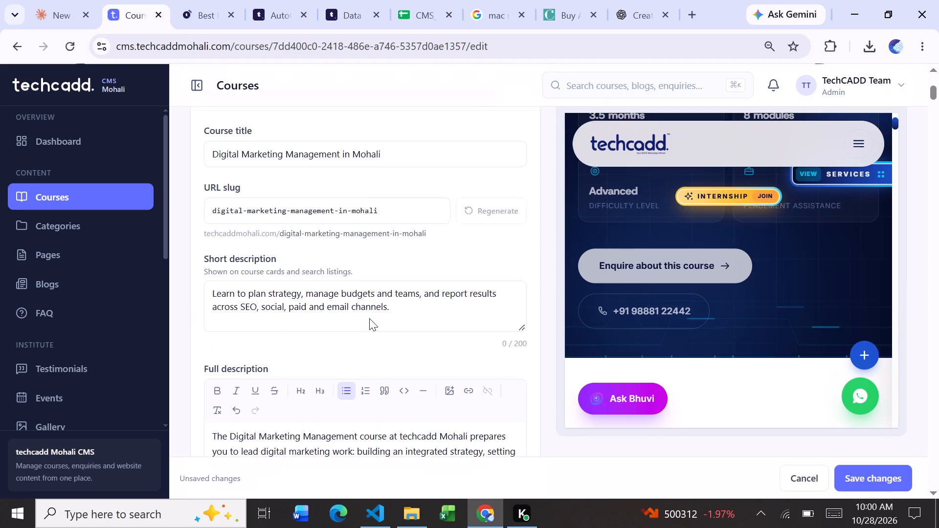
scroll(630, 351, down, 2)
scroll(630, 351, up, 6)
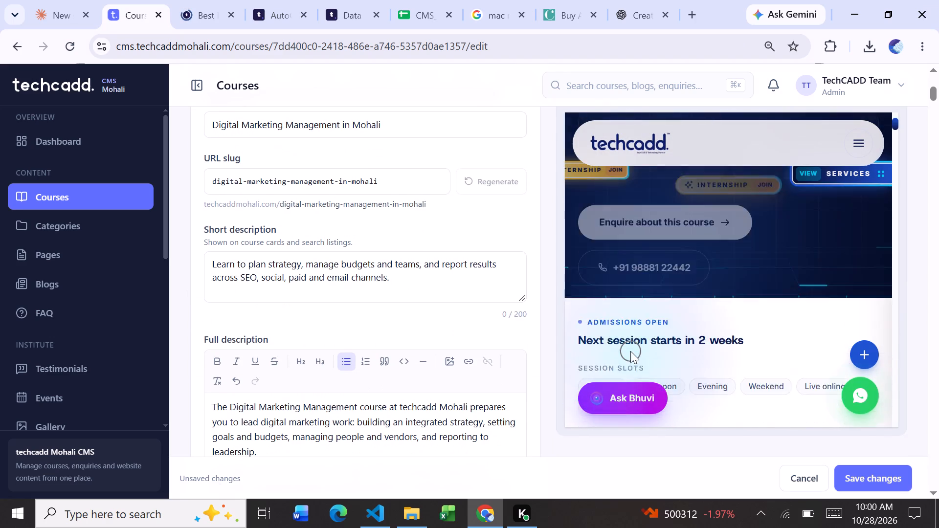
scroll(630, 351, up, 3)
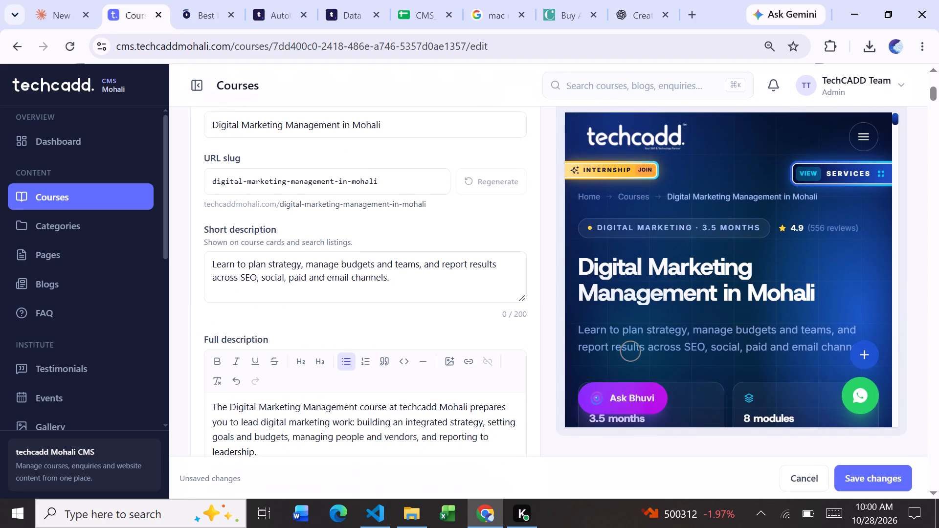
scroll(379, 394, down, 2)
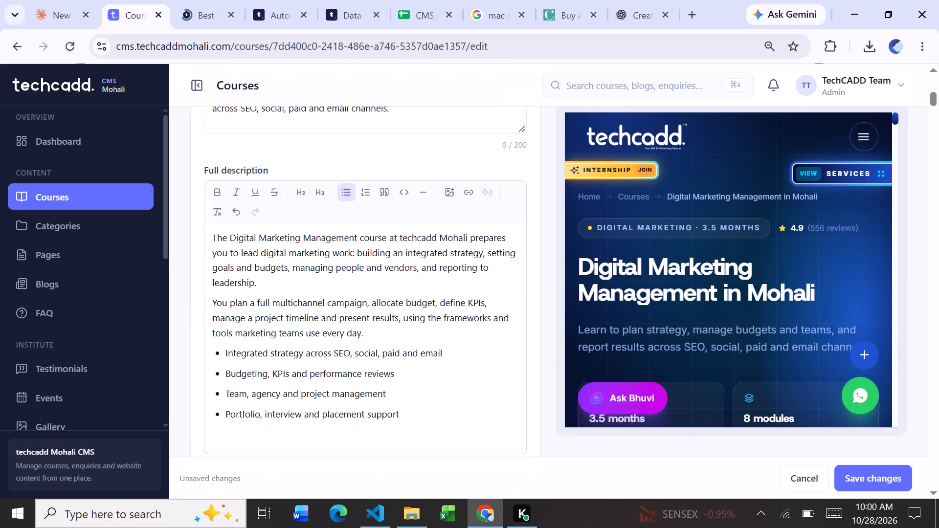
scroll(379, 394, down, 6)
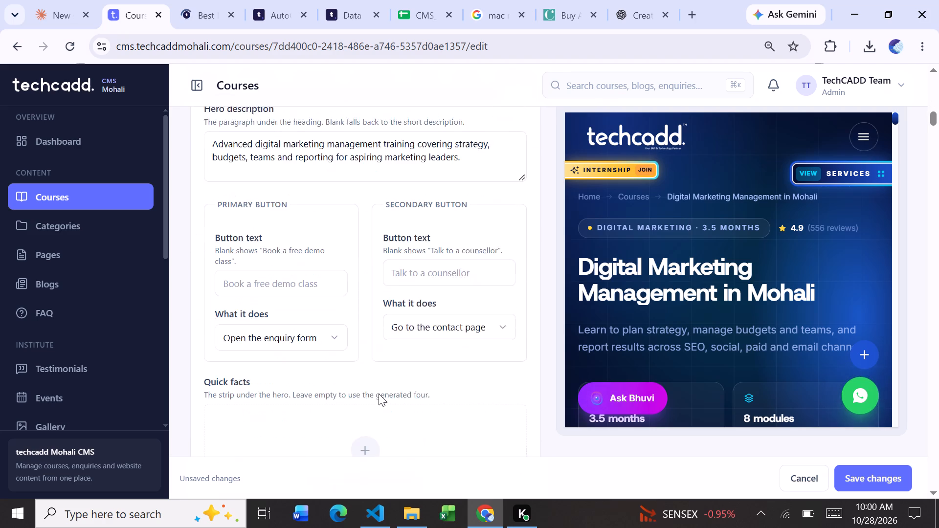
scroll(379, 394, down, 9)
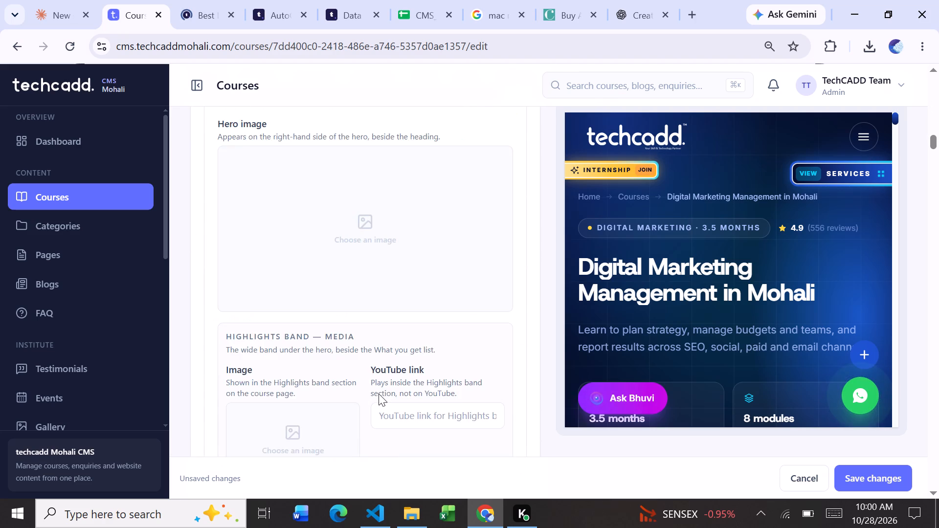
scroll(379, 394, down, 9)
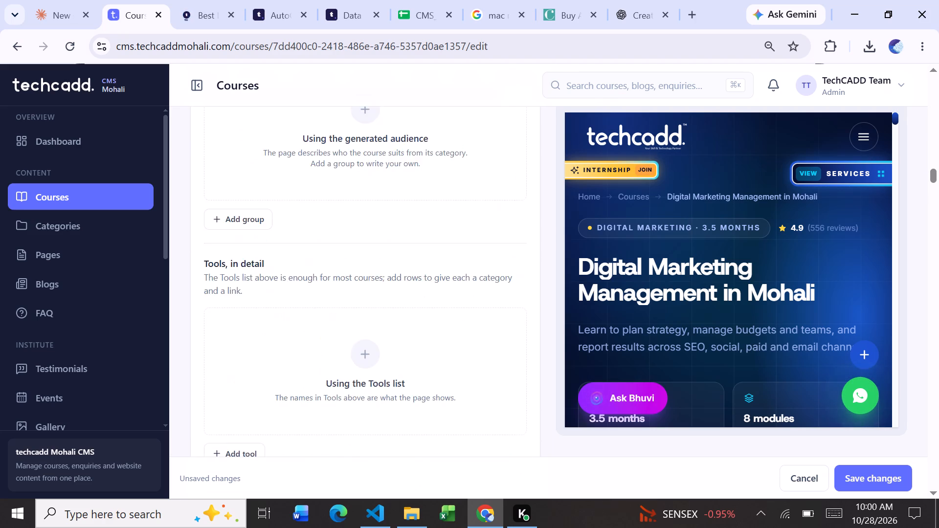
scroll(379, 394, down, 12)
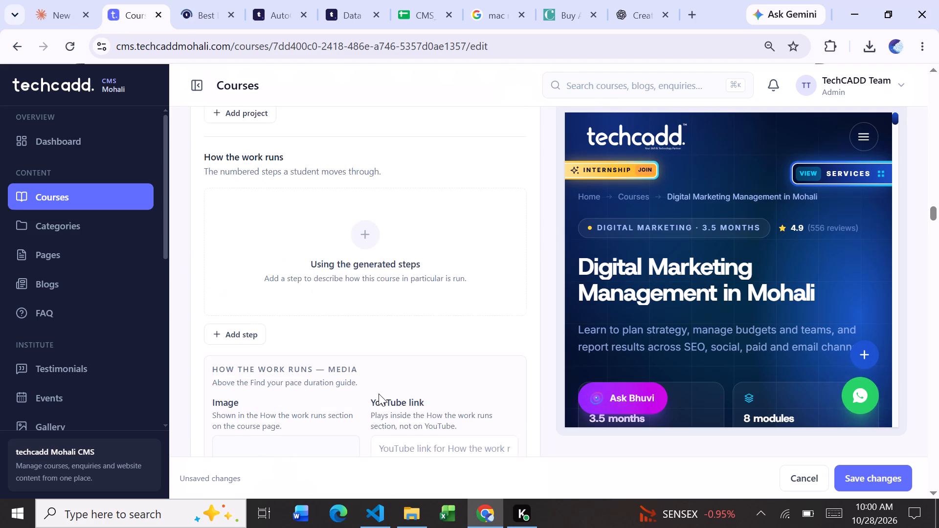
scroll(379, 394, down, 12)
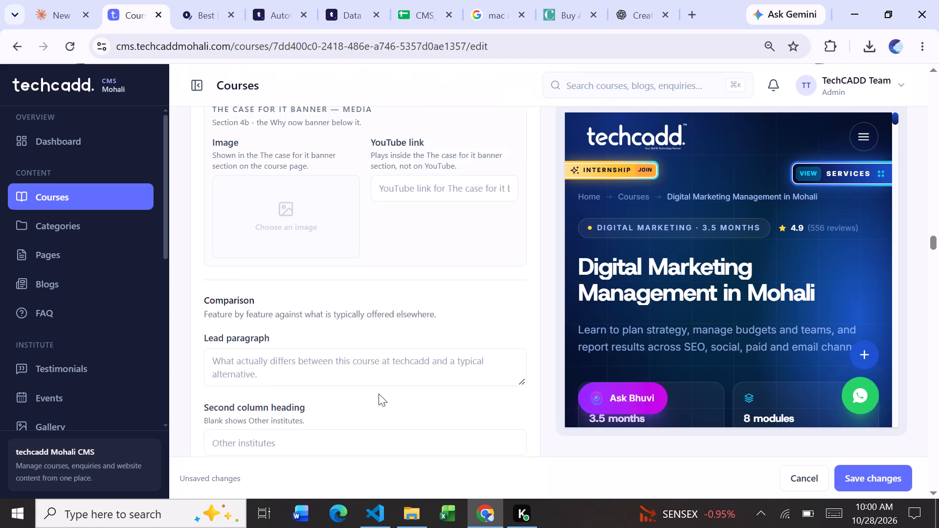
scroll(379, 394, down, 13)
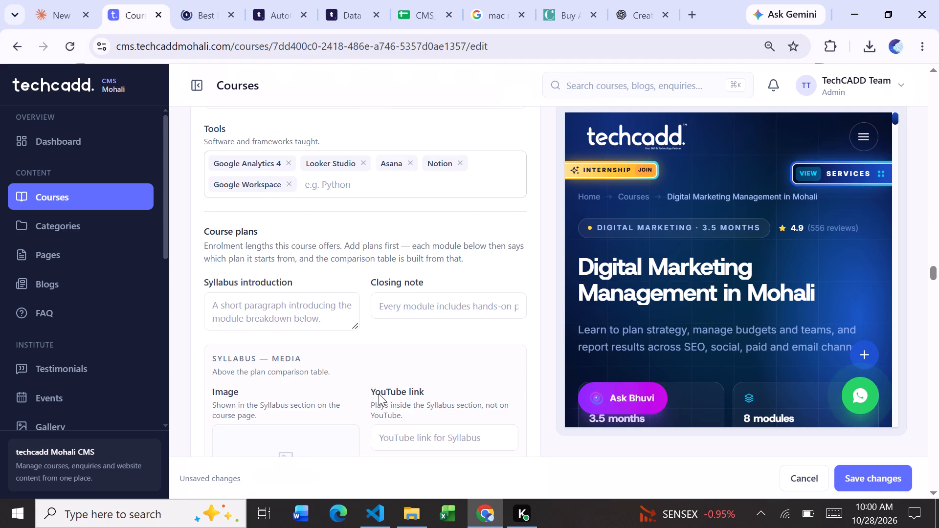
scroll(379, 394, down, 3)
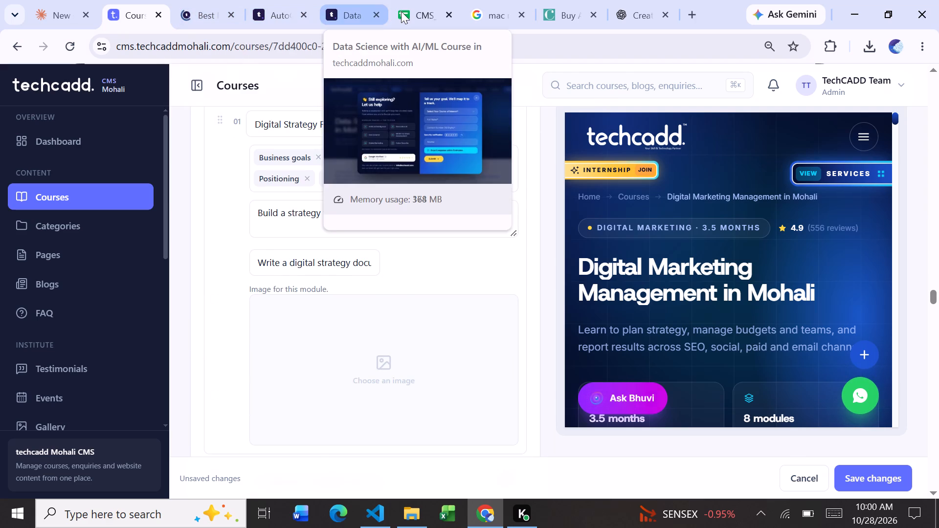
Glance at the ankit faq sheet in CMS_MOHALI and save the Digital Marketing Management in Mohali course.
click(403, 11)
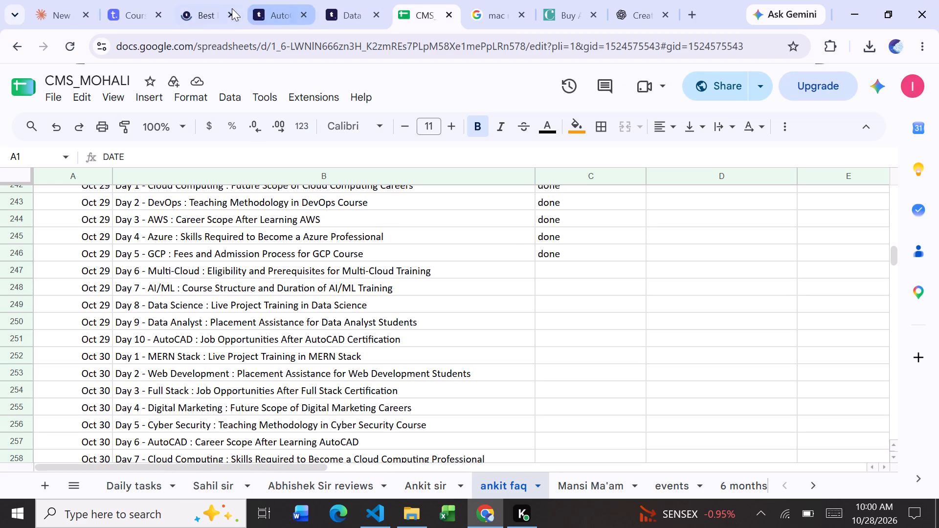
click(156, 0)
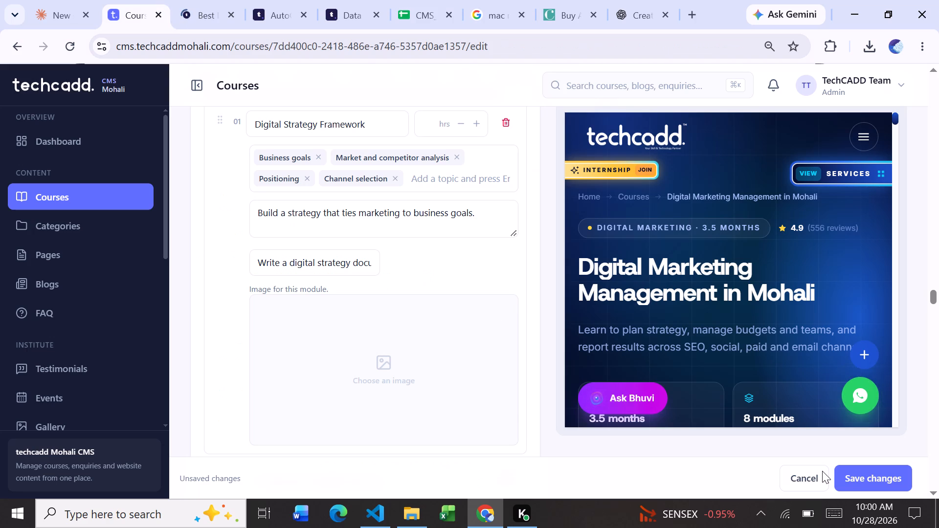
click(845, 477)
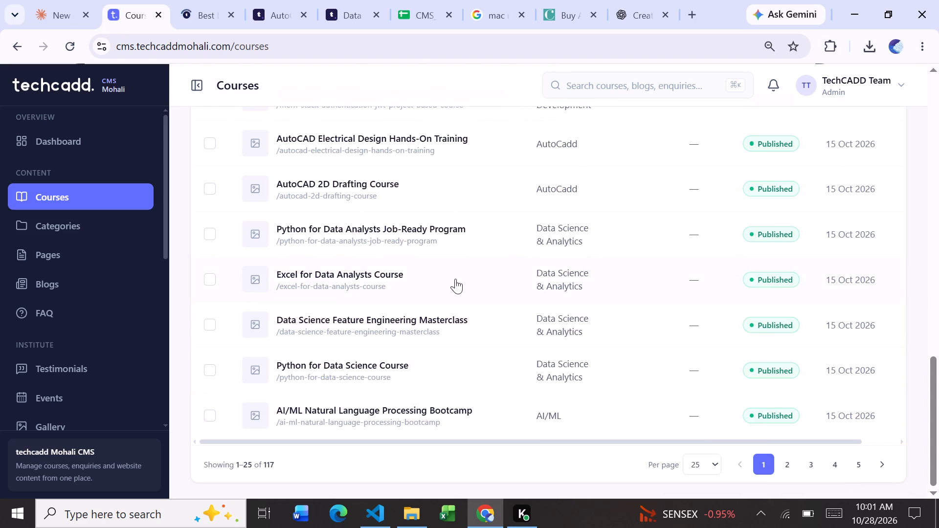
Open the Excel for Data Analysts Course entry and its live page.
click(455, 279)
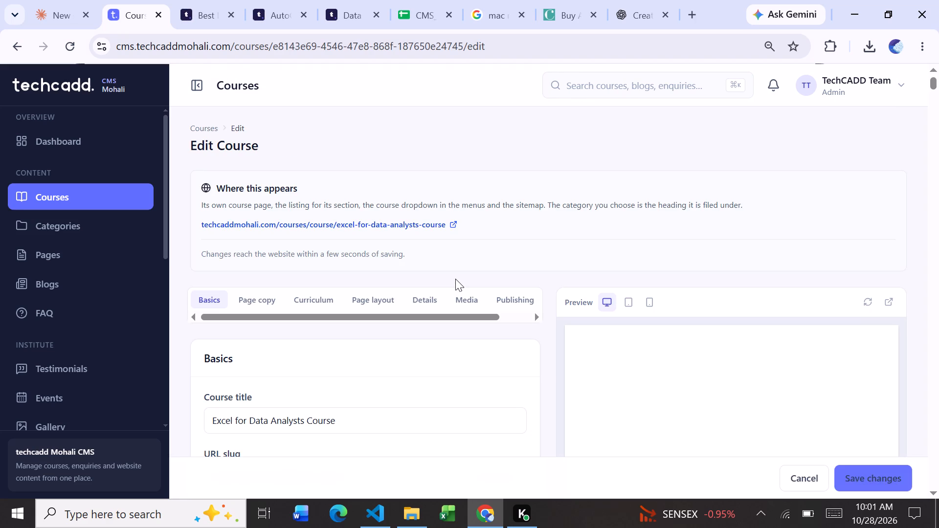
click(377, 218)
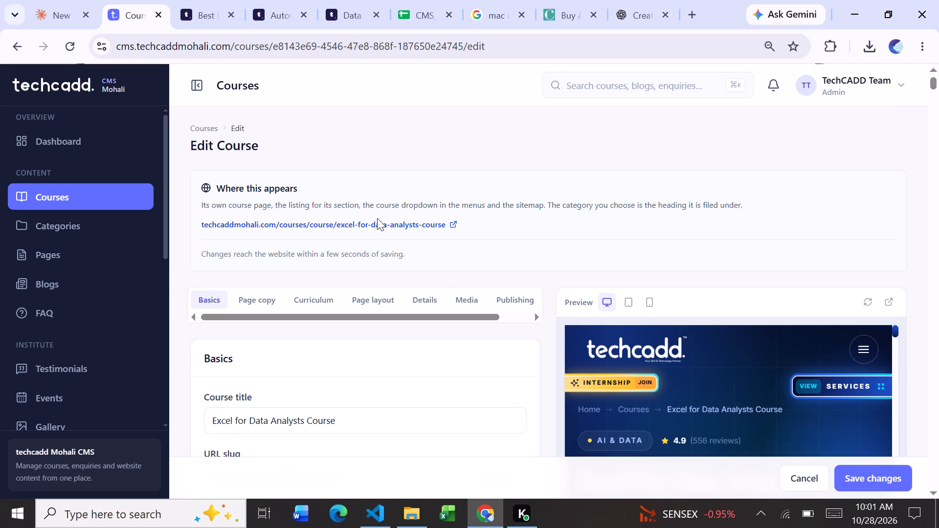
click(377, 224)
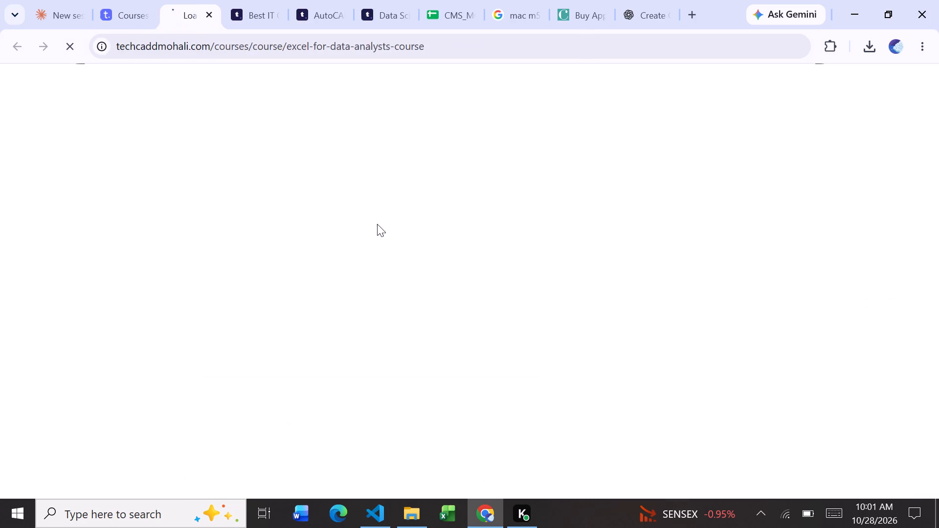
Close the leftover Data Science, CMS_MOHALI, AutoCAD architecture and Digital Marketing Management pages.
click(396, 29)
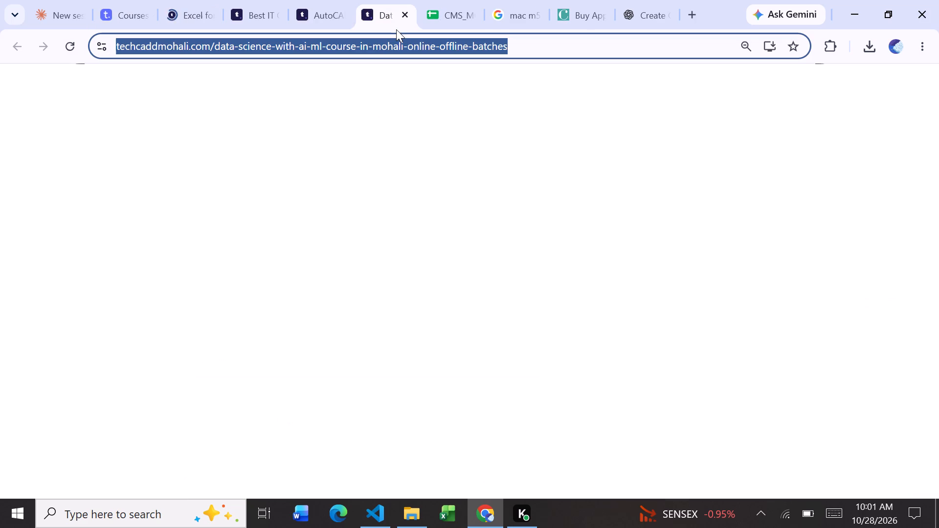
key(ctrl+w)
key(ctrl+w)
key(ctrl+w)
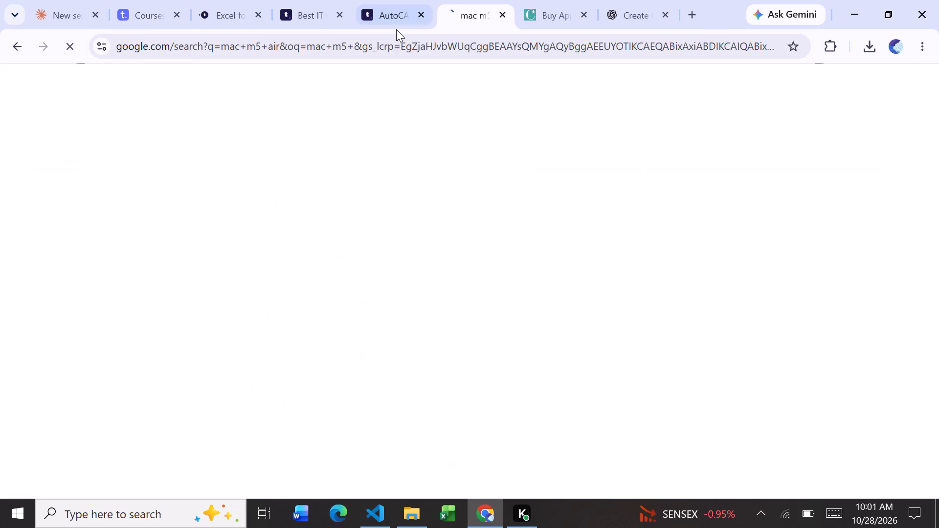
click(396, 29)
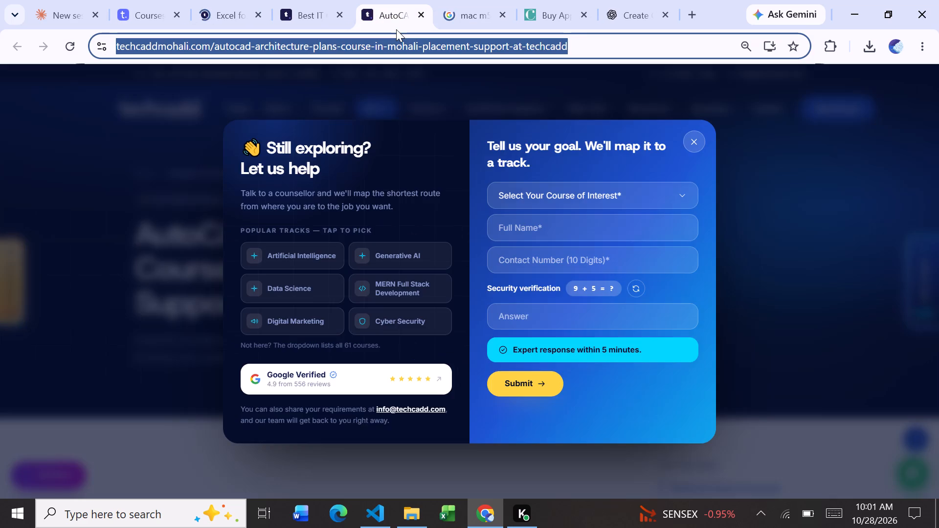
key(ctrl+w)
click(354, 0)
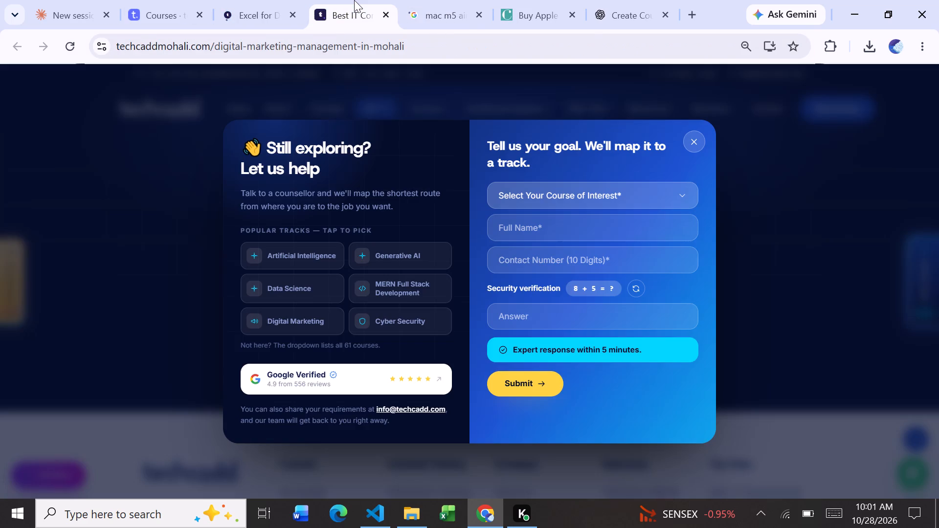
key(ctrl+w)
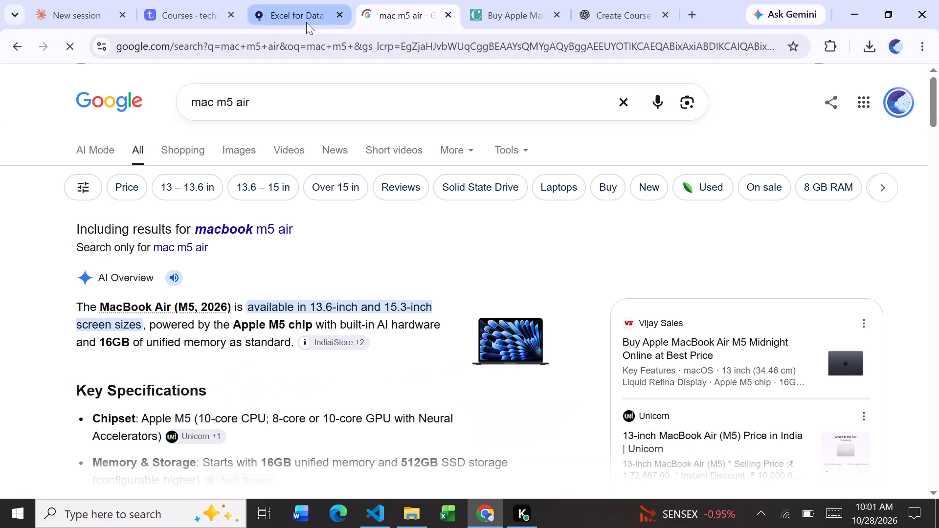
click(306, 22)
scroll(379, 340, down, 3)
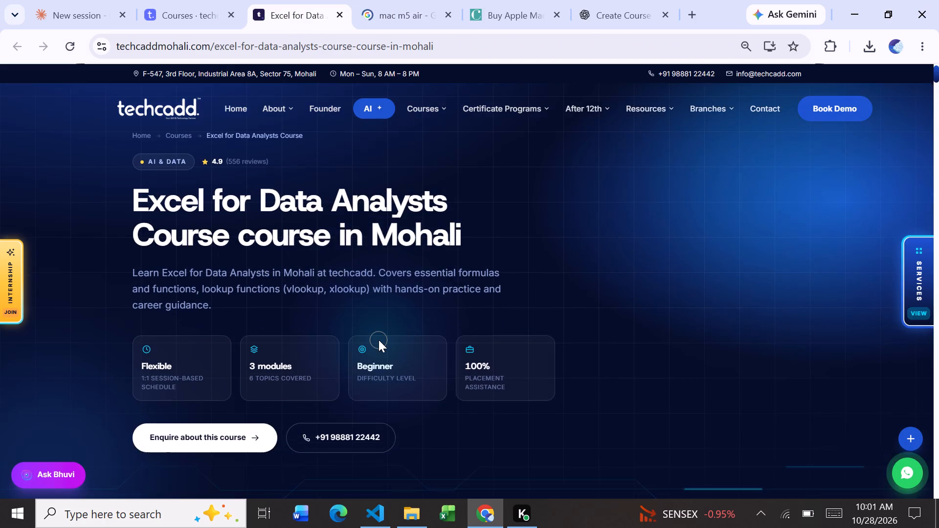
scroll(379, 340, down, 2)
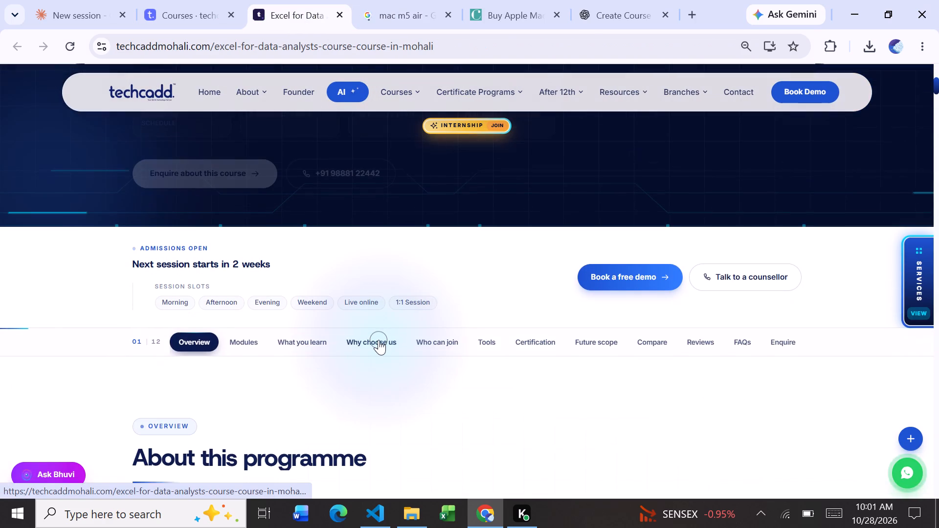
scroll(379, 340, down, 3)
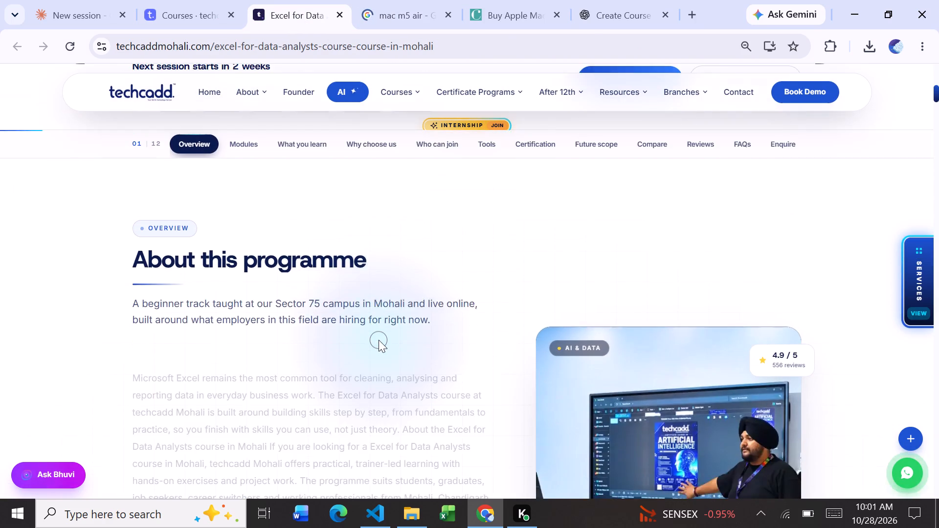
scroll(379, 340, down, 2)
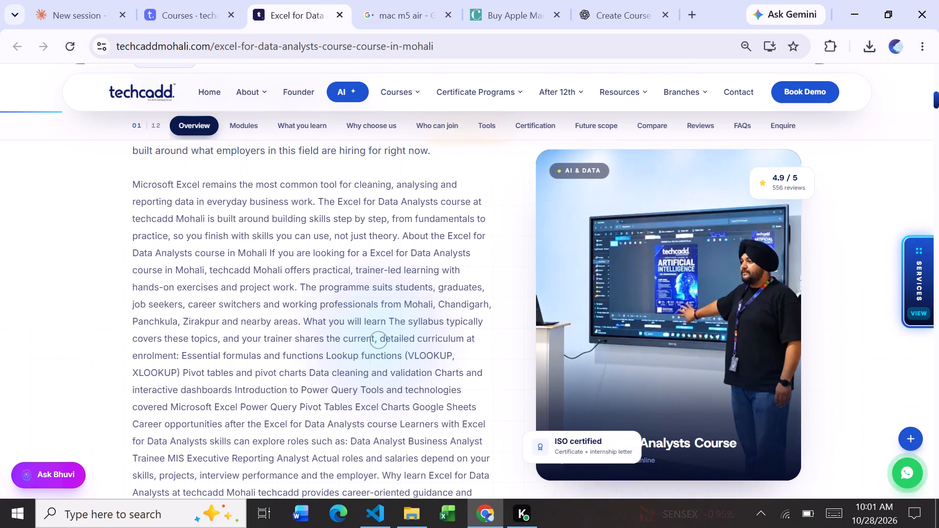
scroll(379, 340, down, 2)
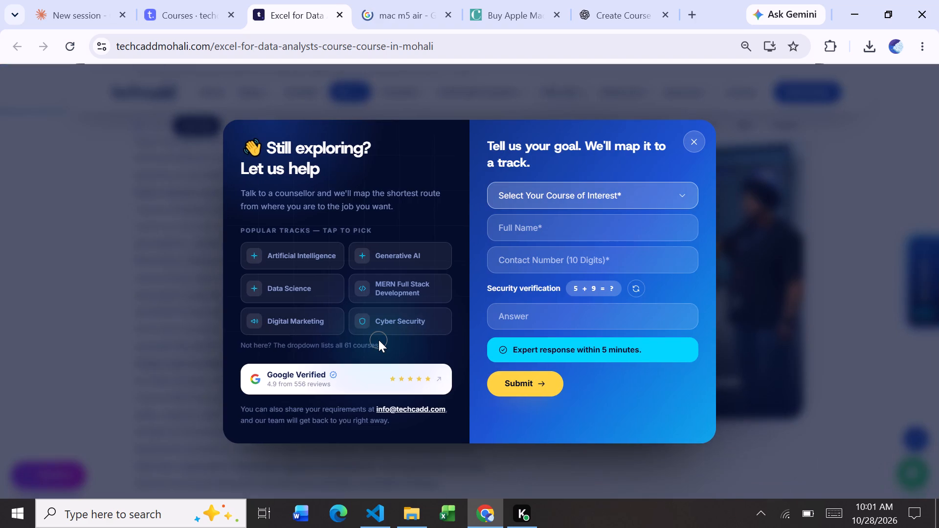
click(686, 139)
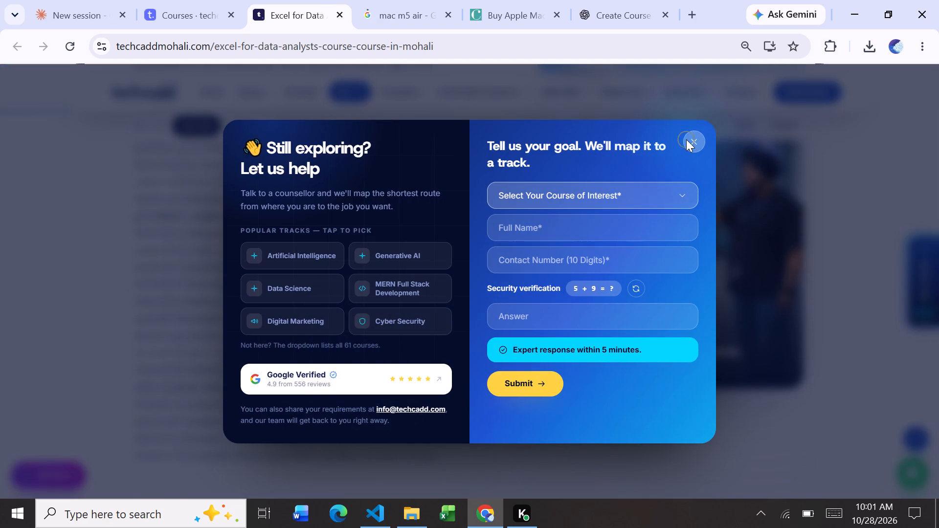
scroll(605, 208, down, 2)
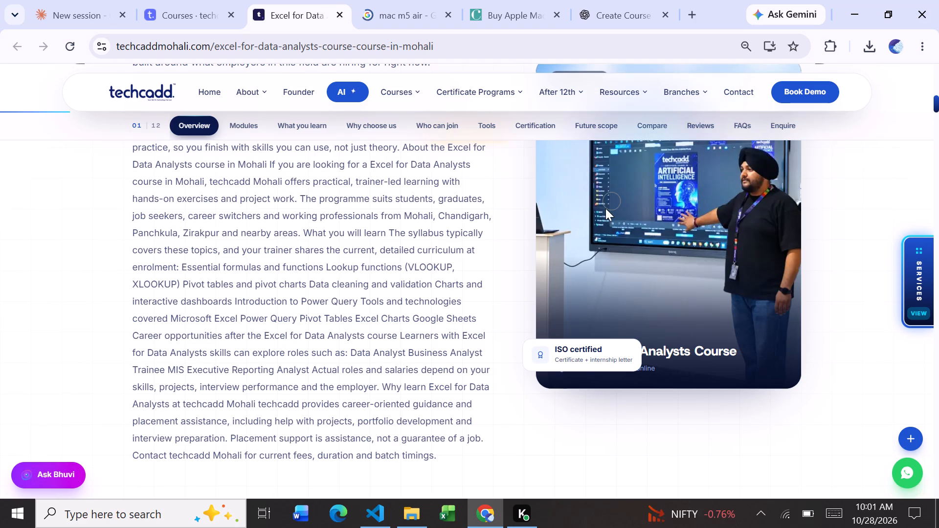
scroll(605, 208, down, 4)
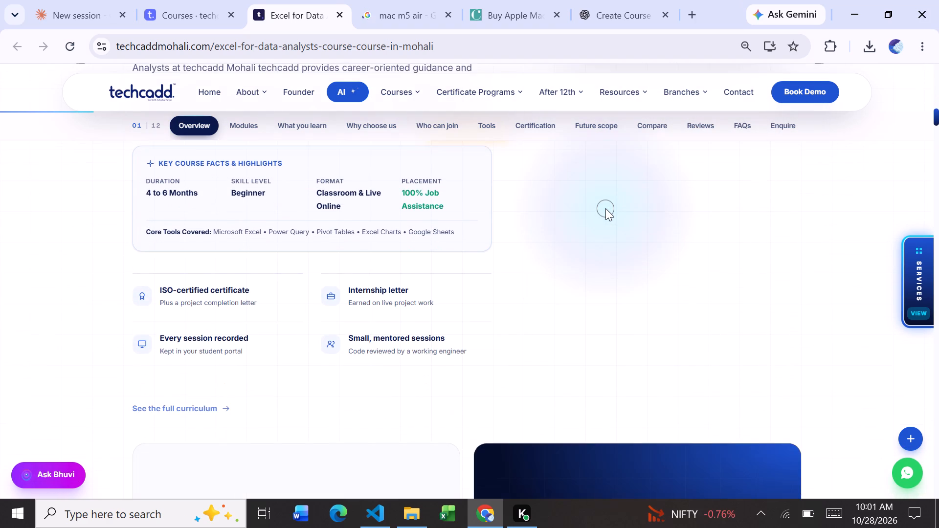
scroll(605, 208, down, 1)
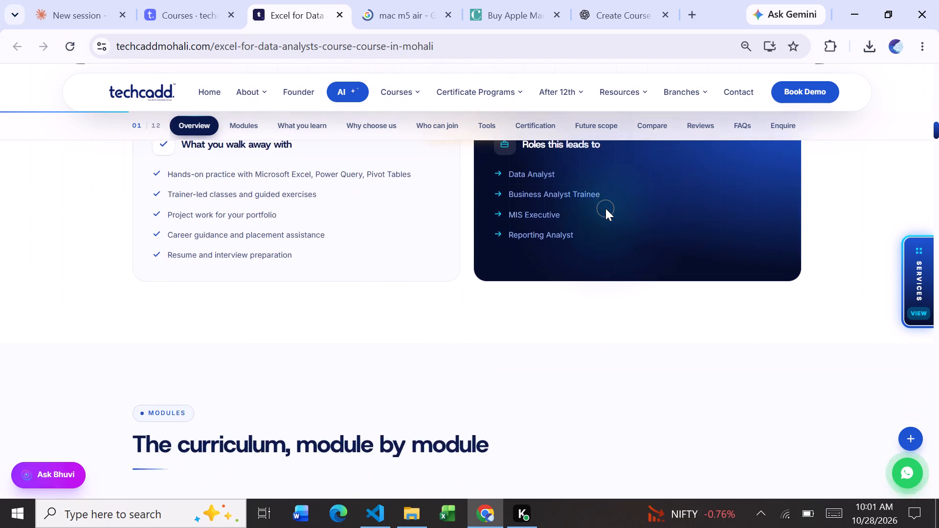
scroll(605, 208, down, 4)
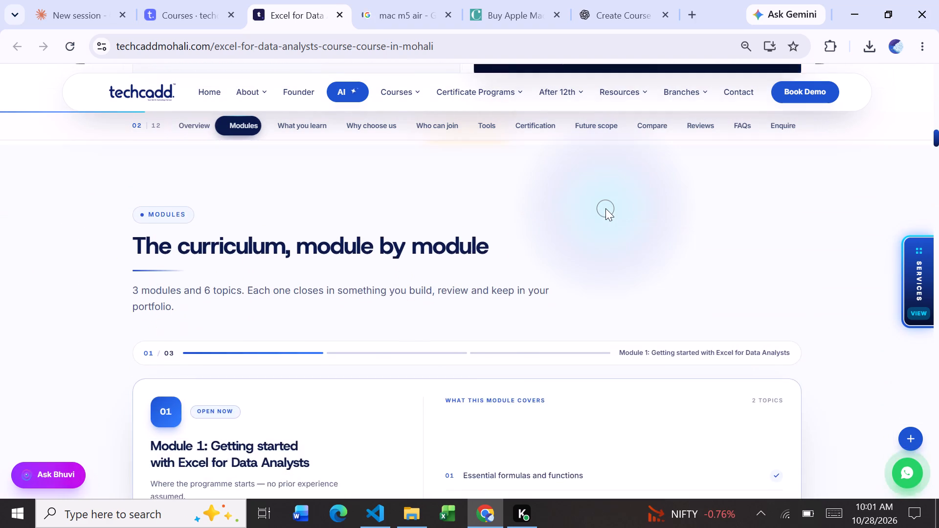